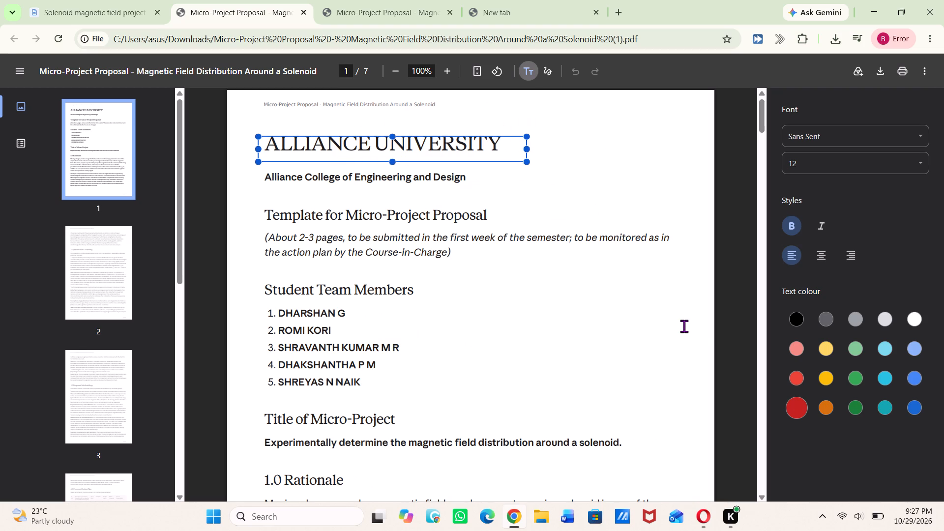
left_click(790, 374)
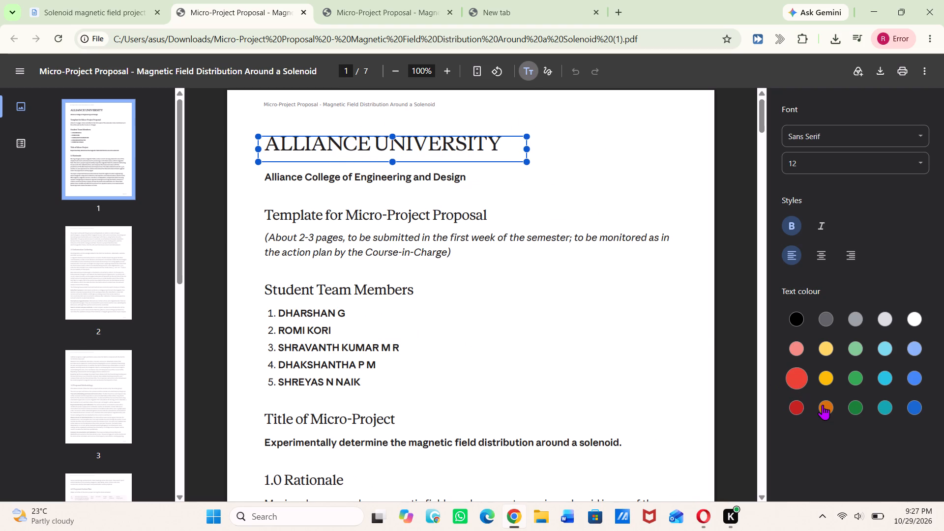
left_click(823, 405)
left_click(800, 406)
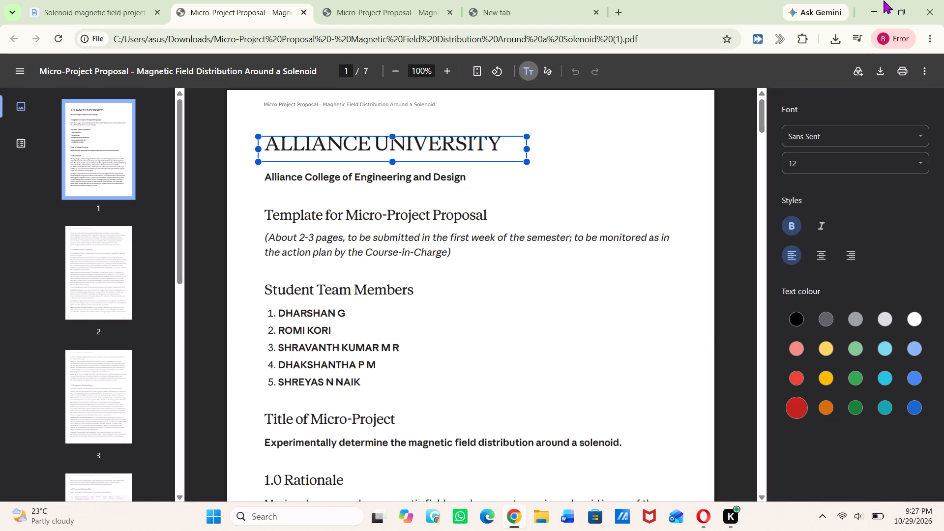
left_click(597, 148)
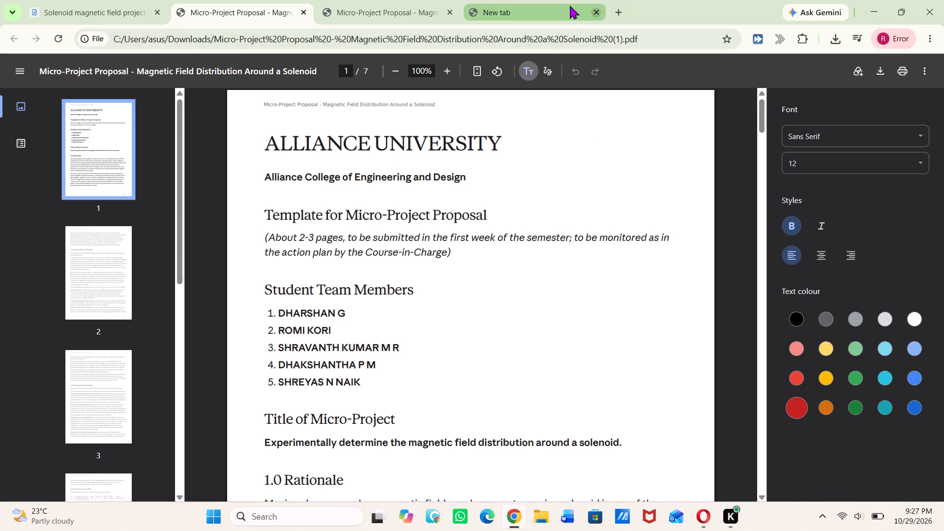
Search the web for "canva" in the empty new browser tab.
left_click(569, 5)
key("BackSpace")
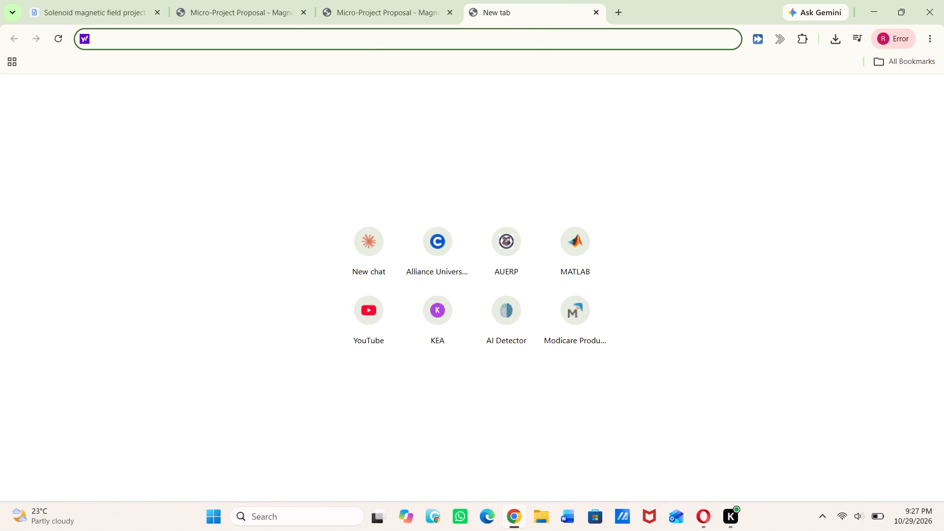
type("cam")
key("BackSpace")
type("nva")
left_click(384, 91)
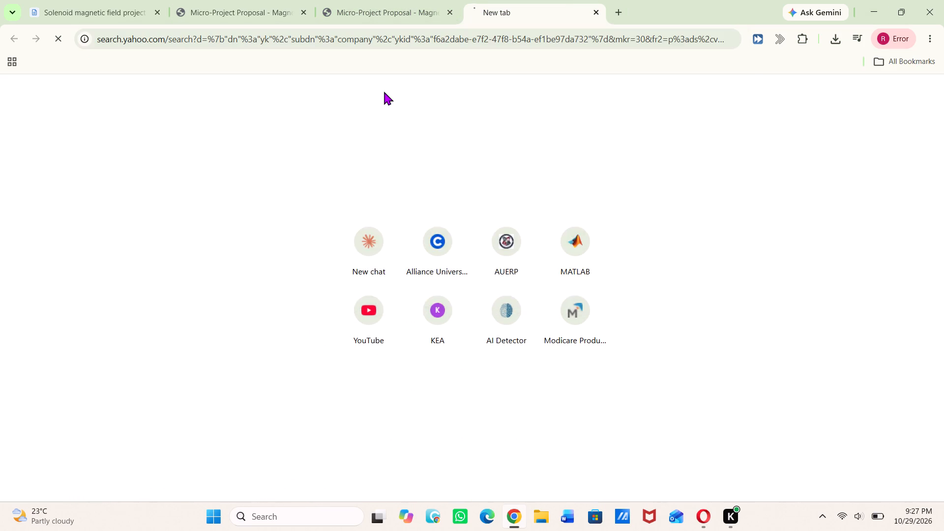
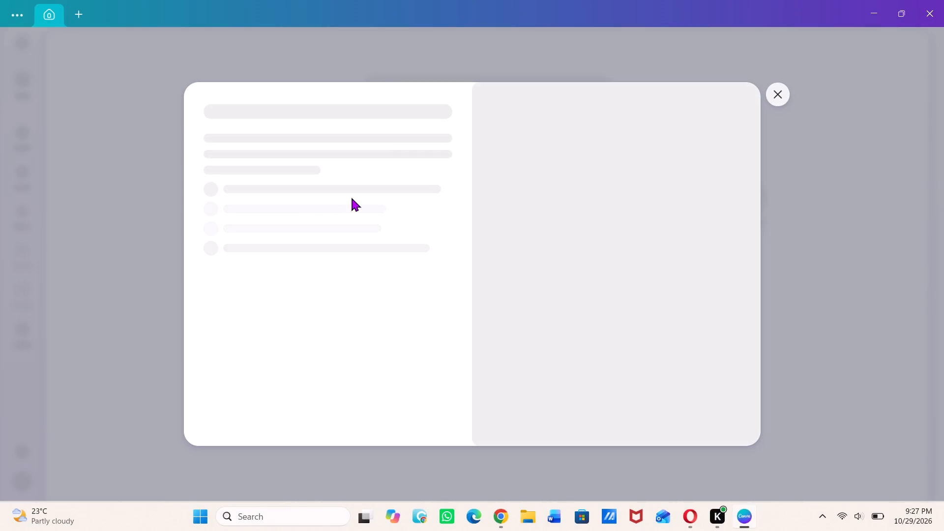
Dismiss the welcome pop-up and create a blank Doc design.
left_click(770, 95)
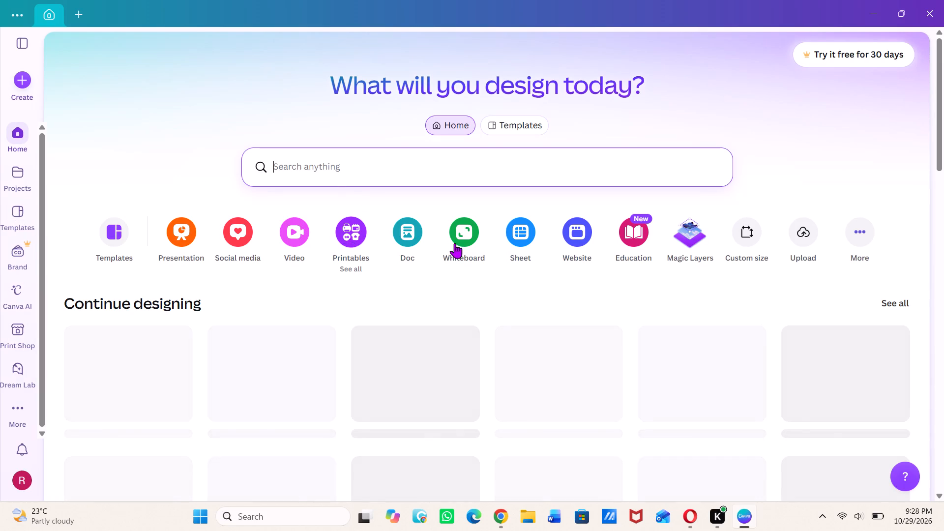
left_click(400, 246)
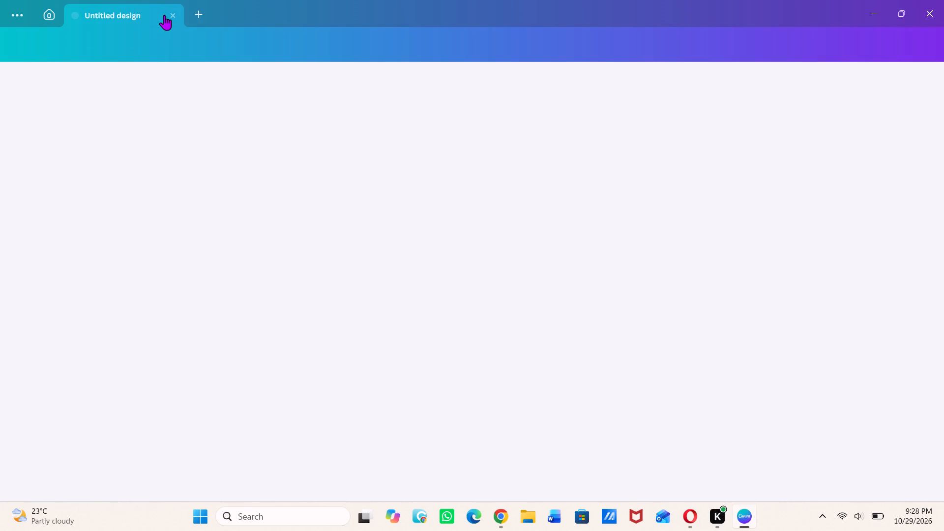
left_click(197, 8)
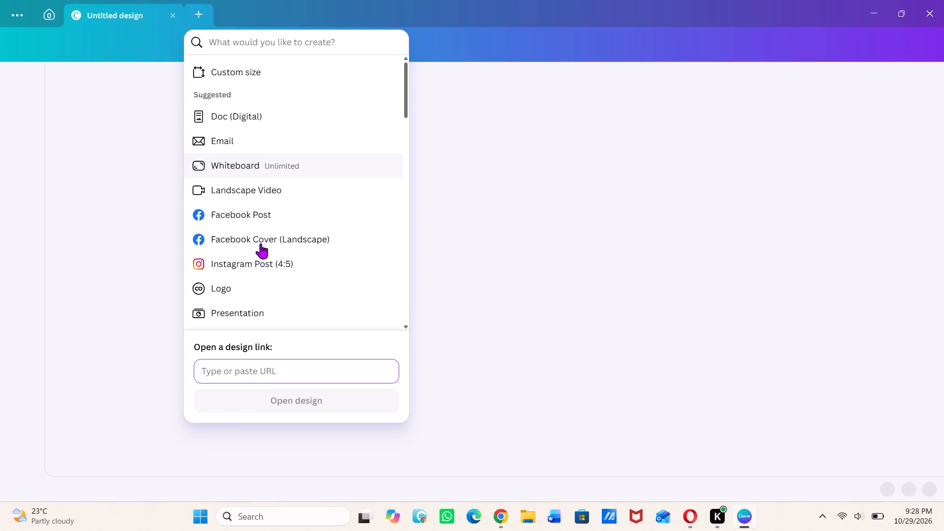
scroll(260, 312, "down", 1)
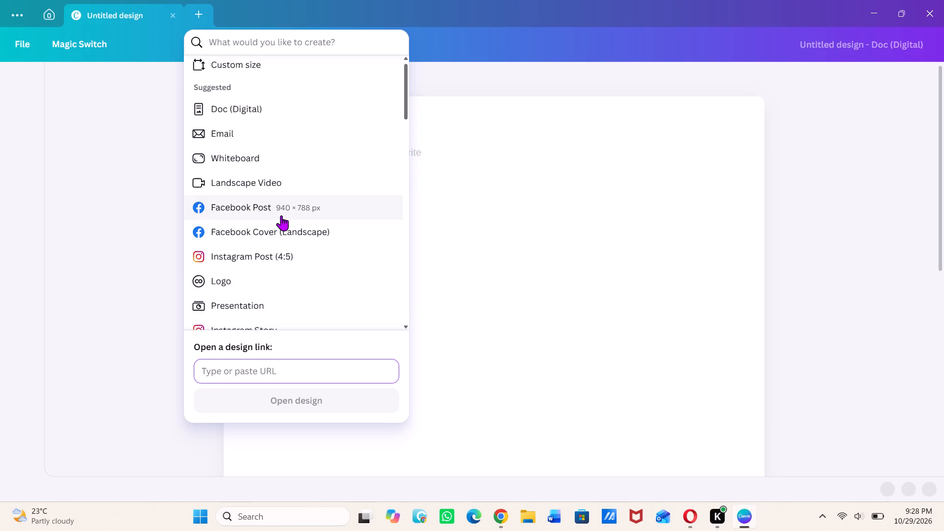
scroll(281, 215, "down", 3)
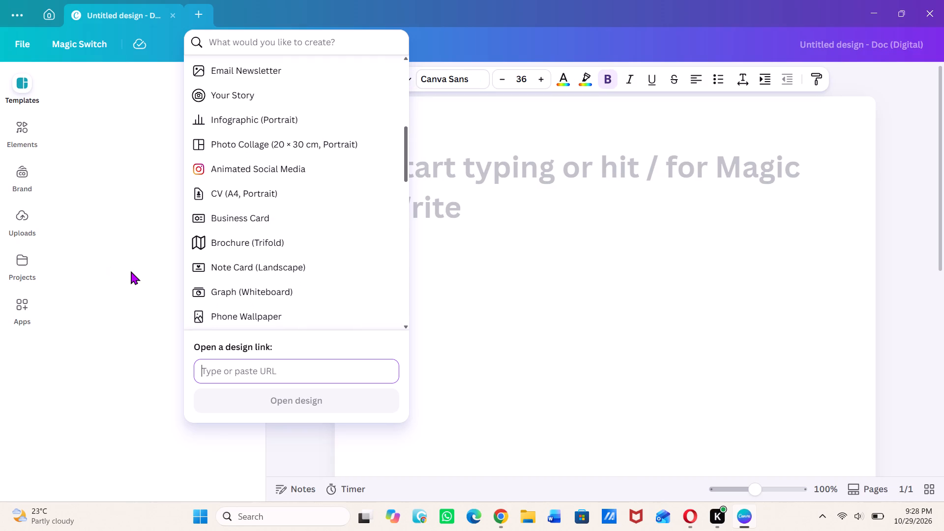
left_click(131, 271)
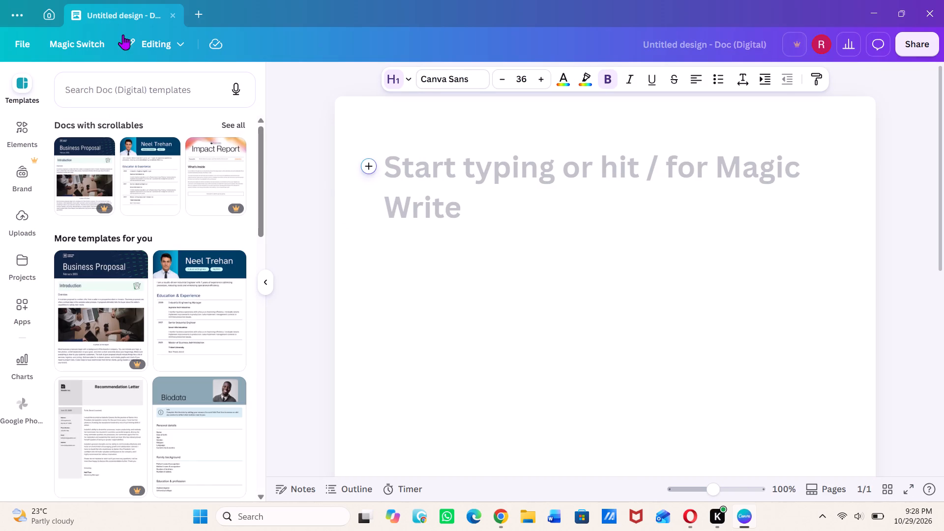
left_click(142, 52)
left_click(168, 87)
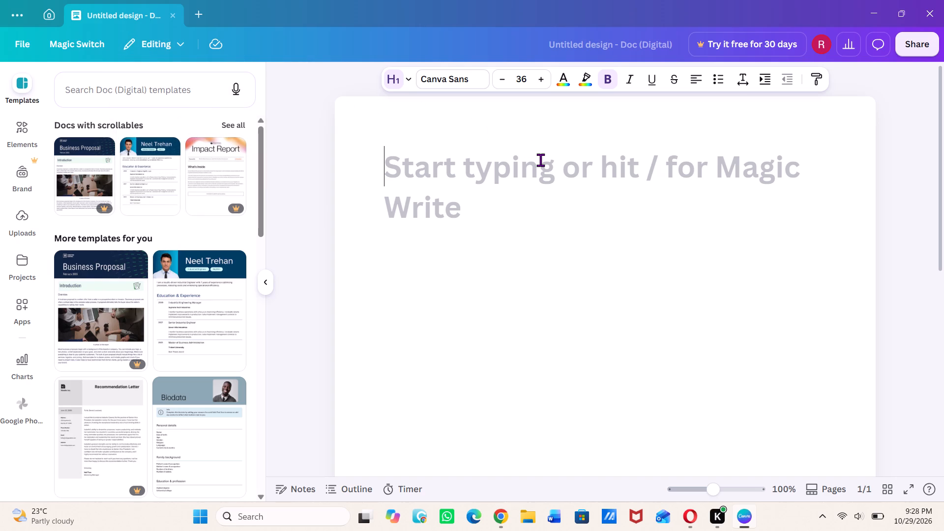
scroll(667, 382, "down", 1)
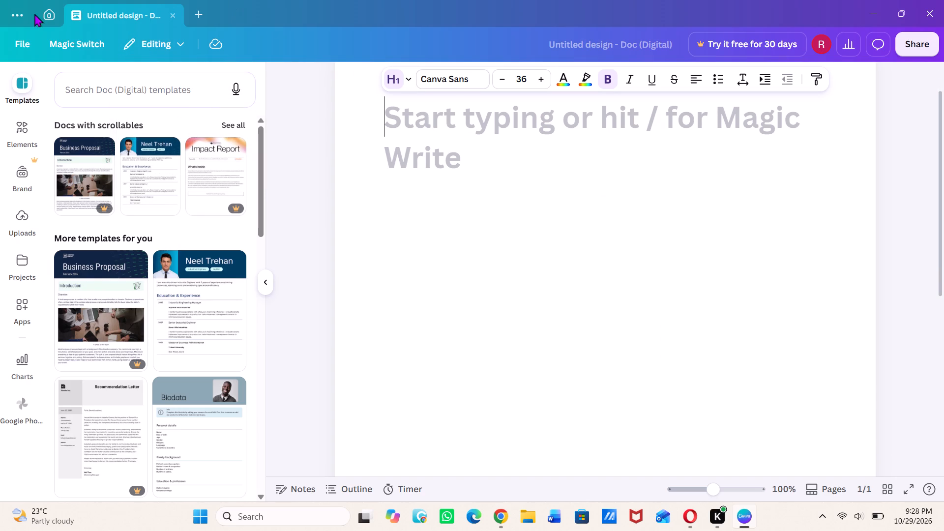
Leave the blank doc and upload the newest "Micro-Project Proposal - Magnetic Field..." PDF from the Downloads folder.
left_click(51, 13)
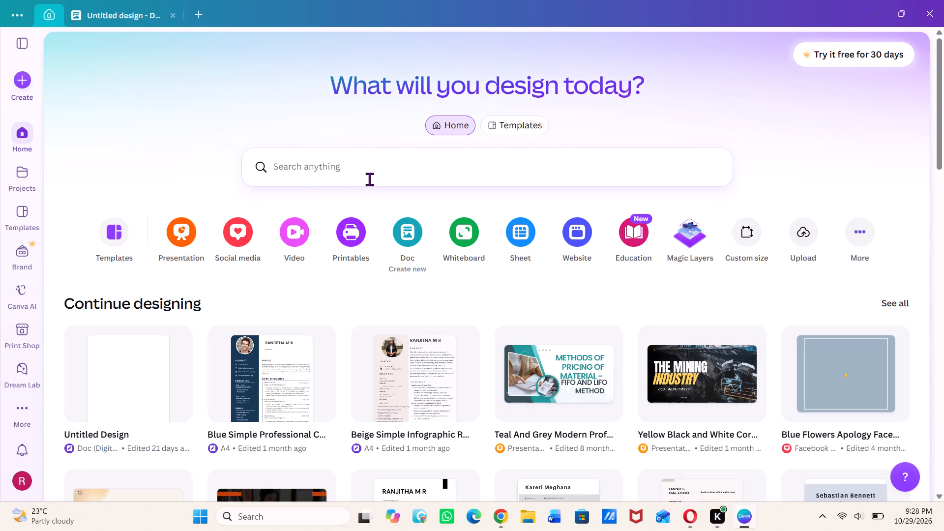
scroll(300, 403, "down", 1)
left_click(30, 172)
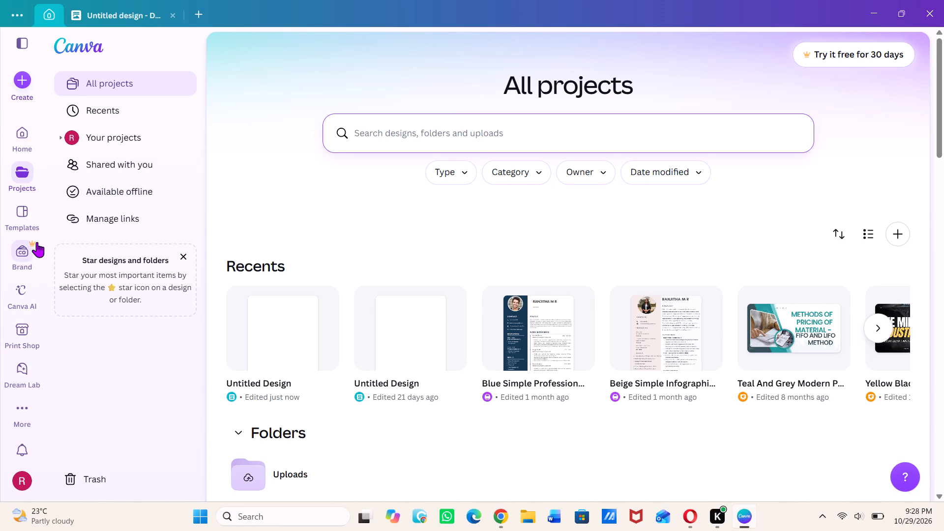
scroll(37, 242, "down", 1)
left_click(15, 404)
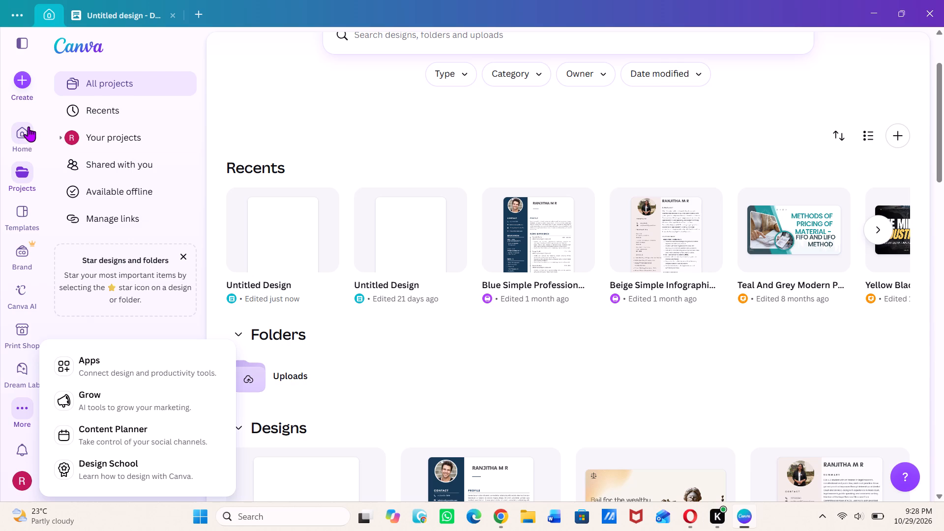
left_click(28, 79)
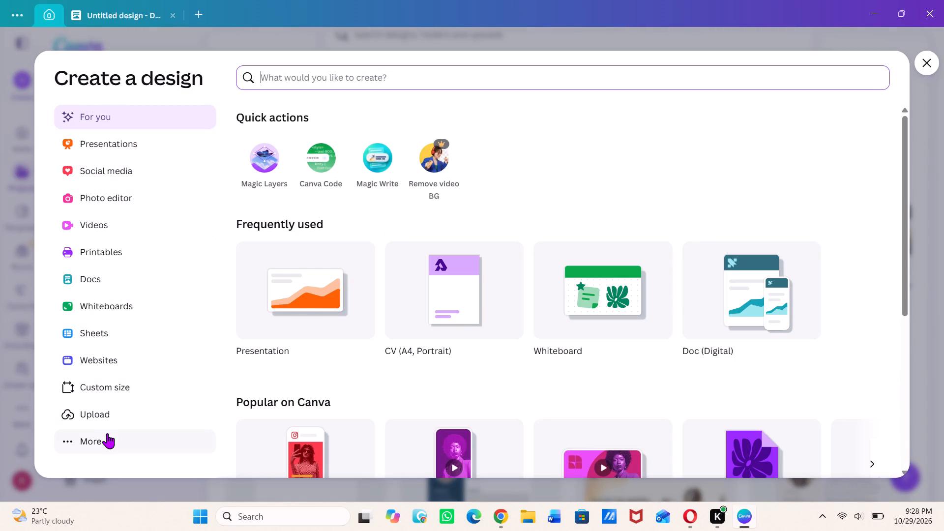
left_click(115, 409)
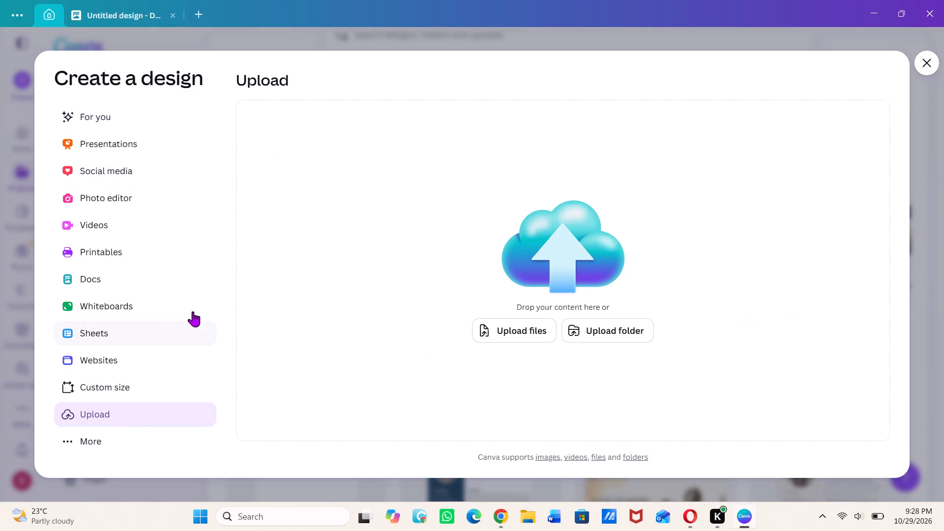
left_click(545, 329)
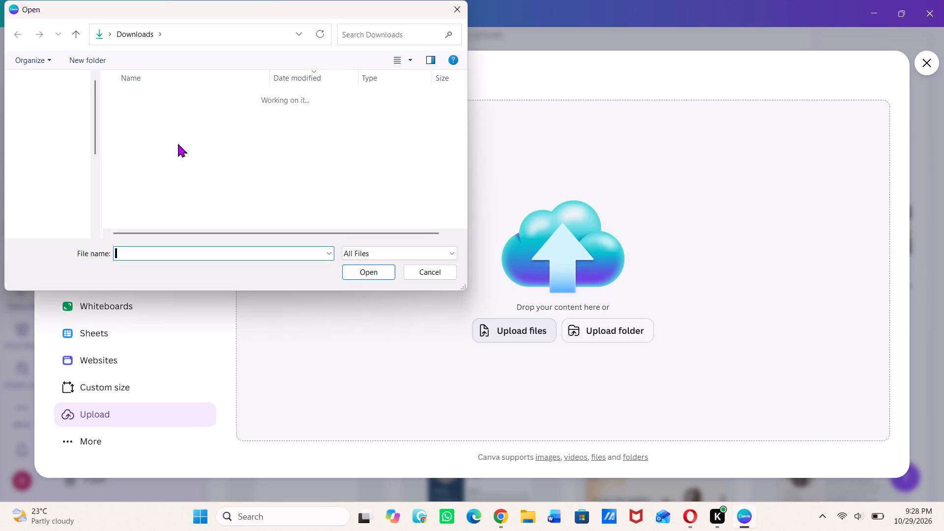
left_click(216, 109)
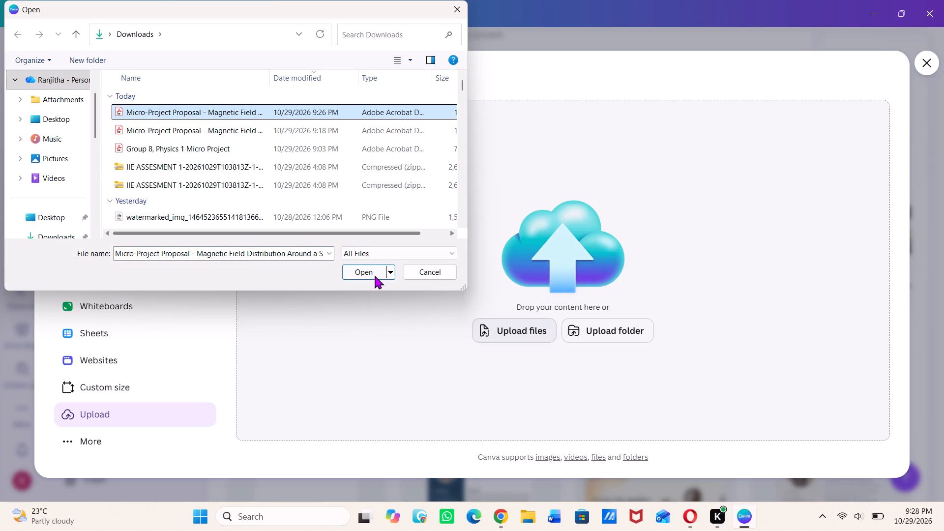
left_click(375, 275)
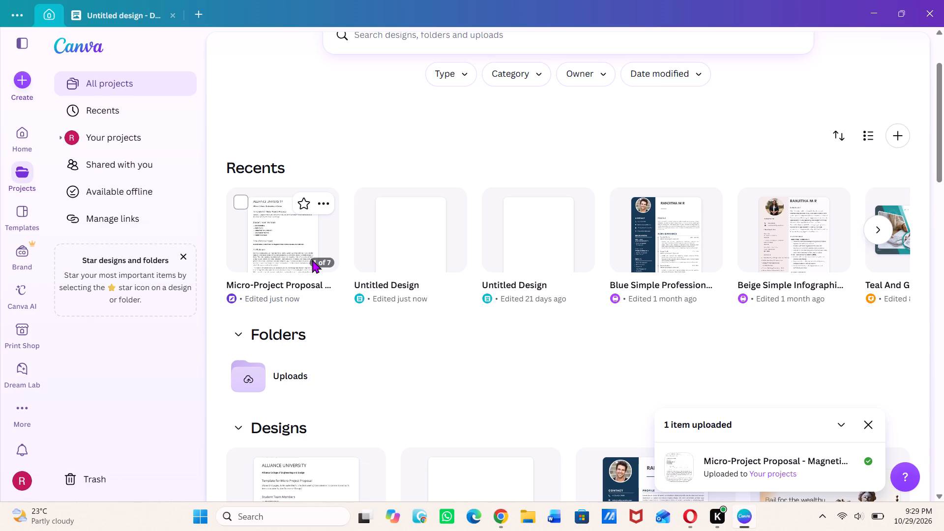
Open the uploaded "Micro-Project Proposal" design from the recent projects for editing.
double_click(282, 235)
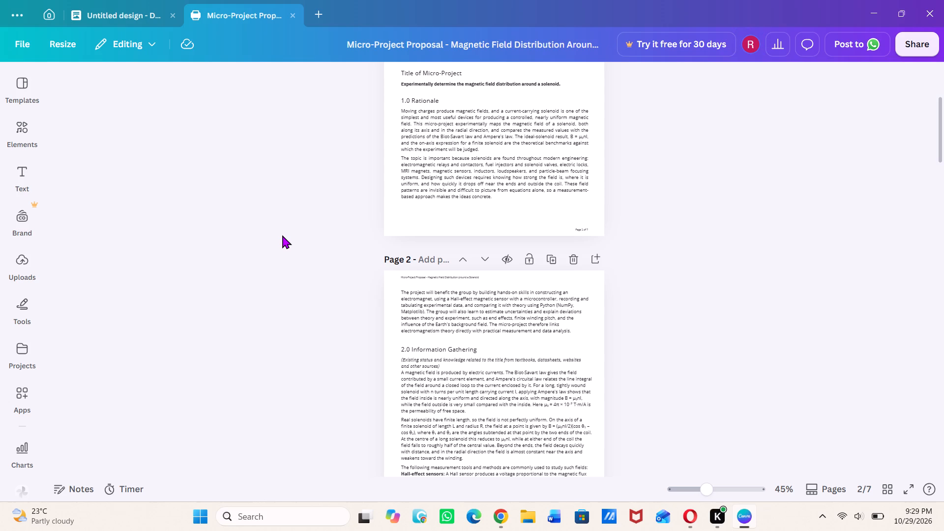
Make the "ALLIANCE UNIVERSITY" heading text on the first page bold.
scroll(414, 232, "up", 5)
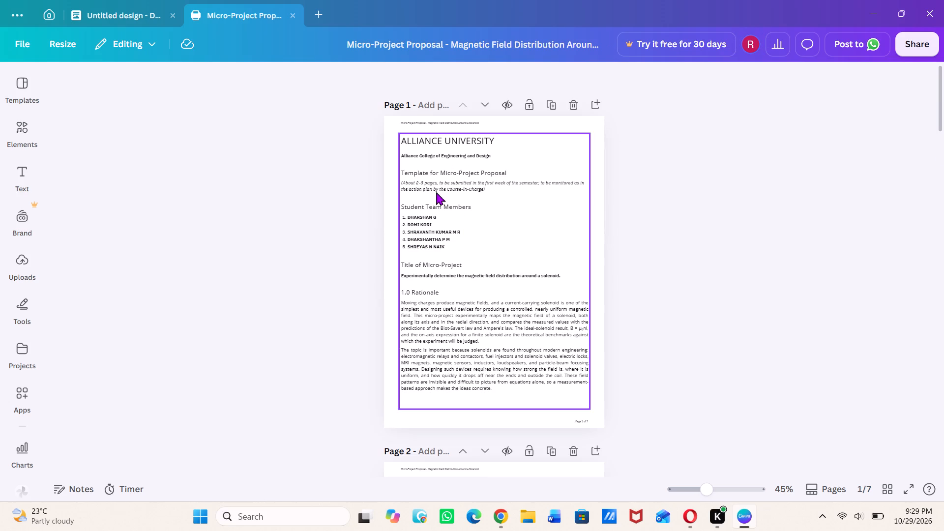
left_click(451, 145)
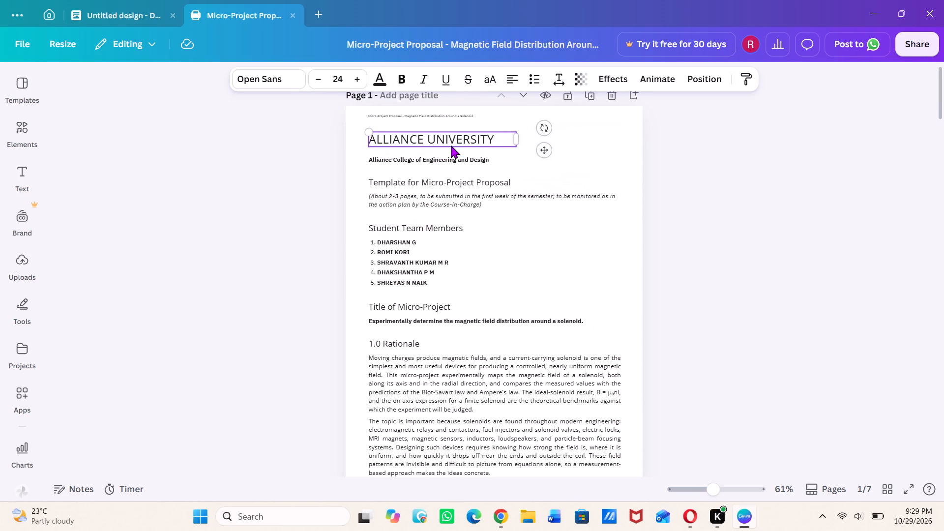
scroll(451, 145, "up", 1)
left_click(451, 145)
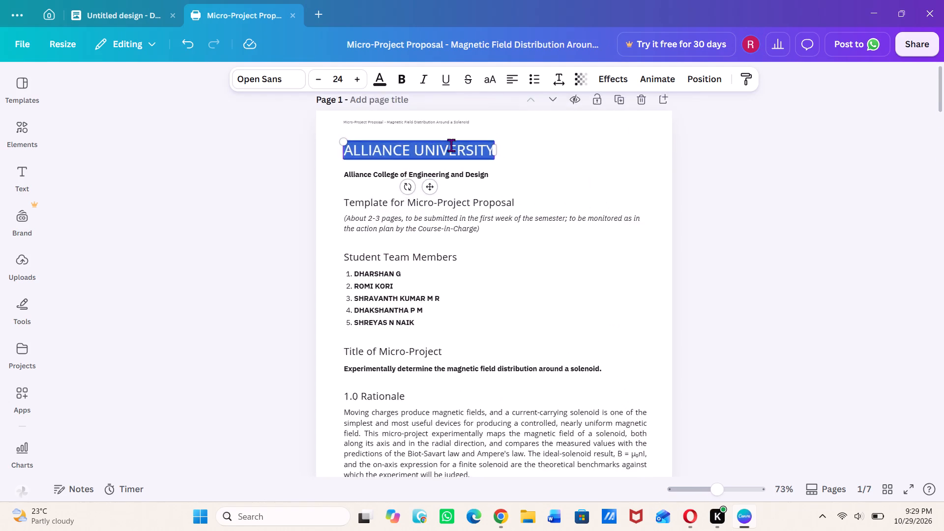
left_click(402, 76)
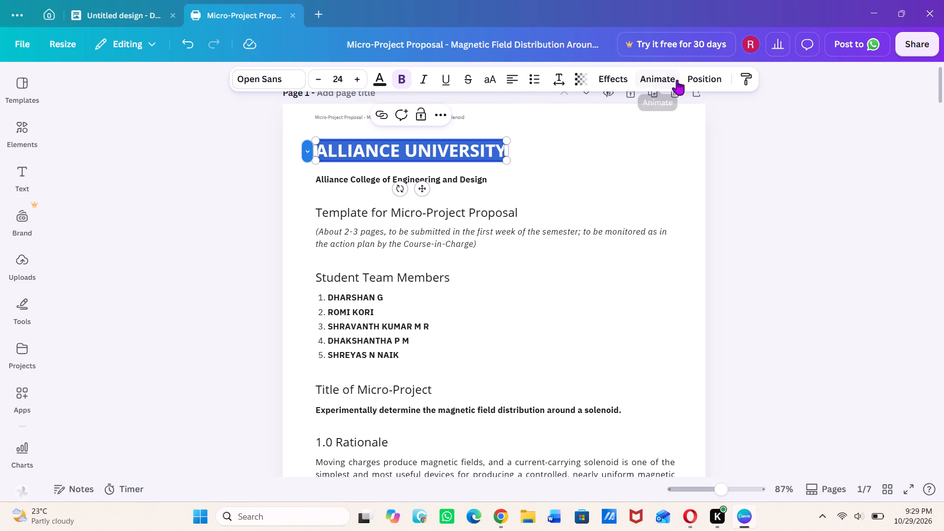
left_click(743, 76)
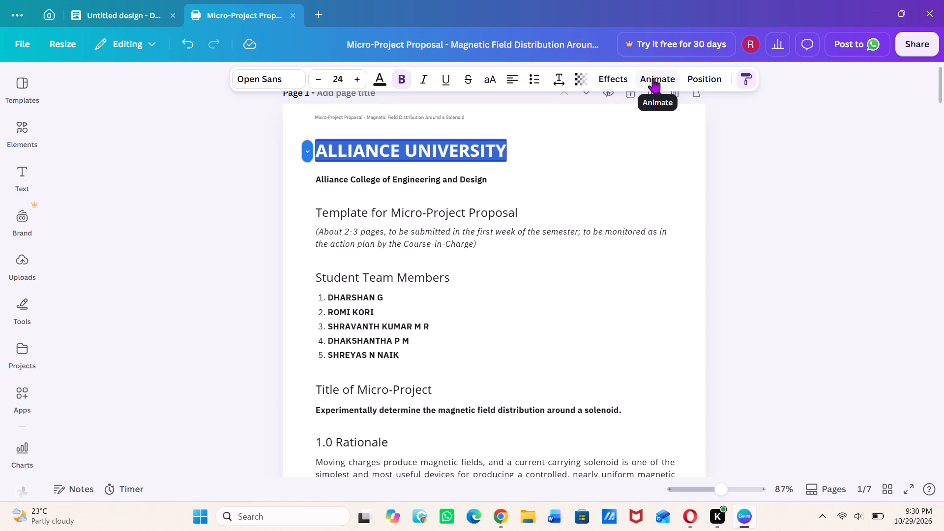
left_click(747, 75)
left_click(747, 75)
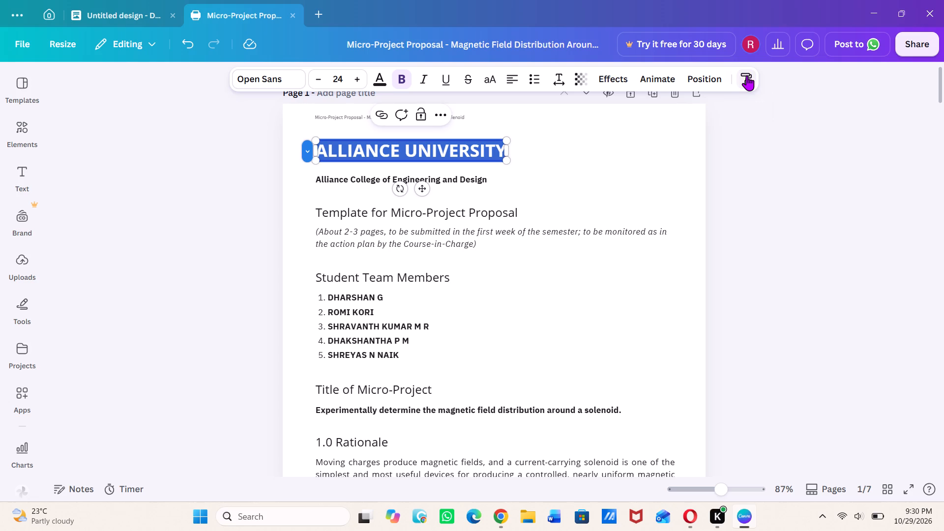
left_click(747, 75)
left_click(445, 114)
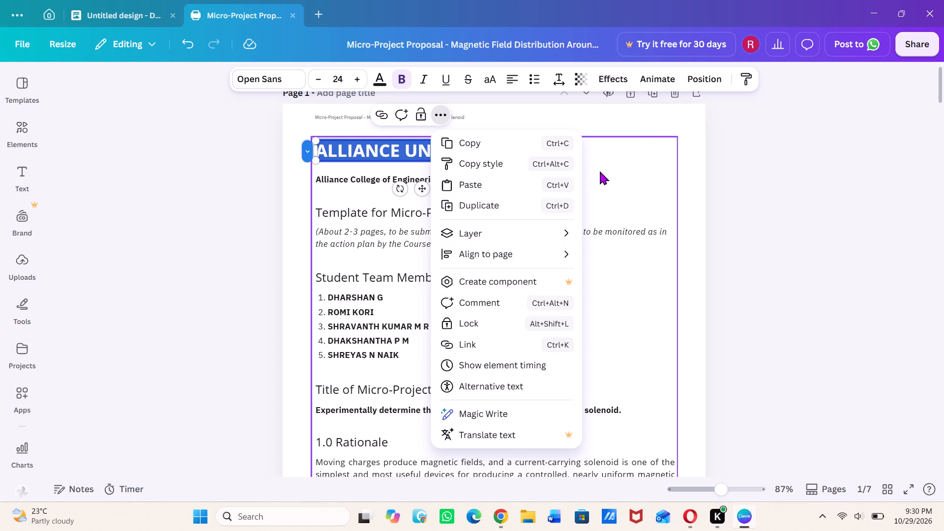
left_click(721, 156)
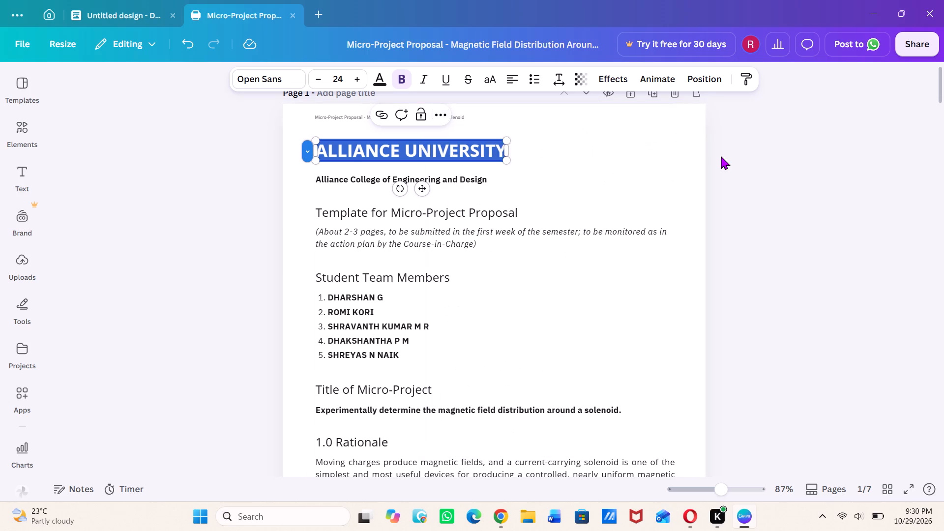
Move the title page down one position in the page order.
scroll(482, 112, "up", 4)
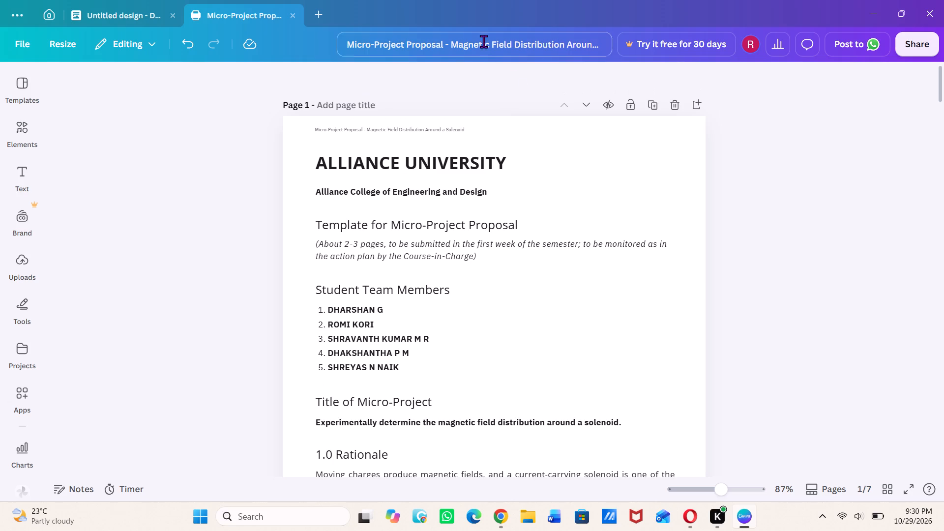
left_click(587, 103)
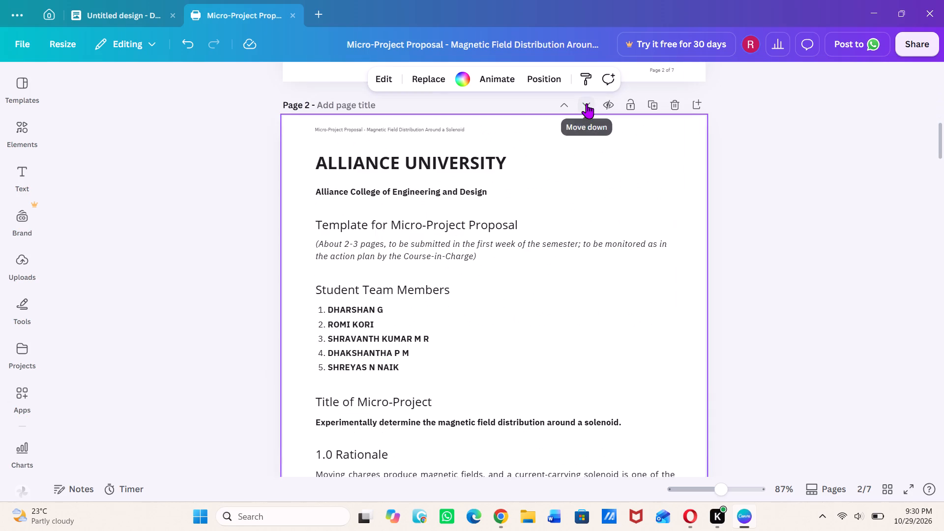
Try black and grey background colours on the title page and settle on the light grey from the design's own colours.
left_click(468, 81)
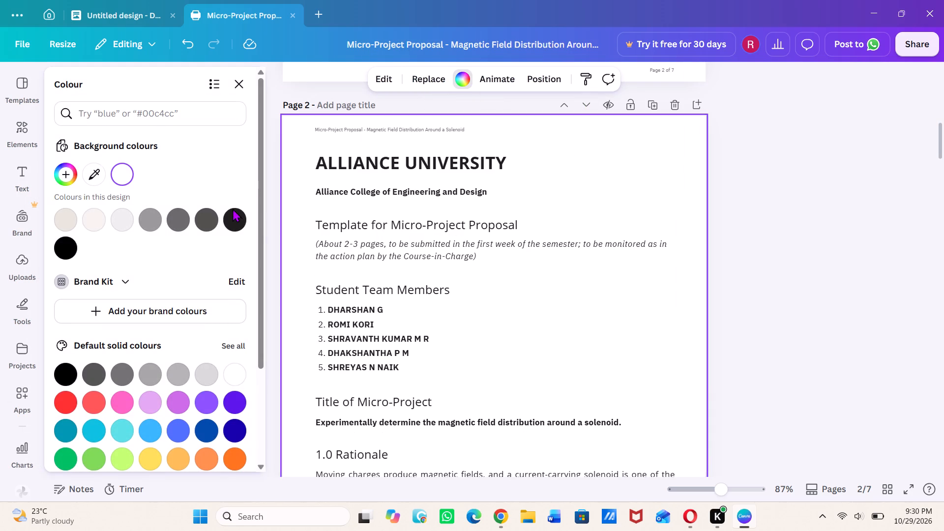
left_click(228, 218)
left_click(136, 214)
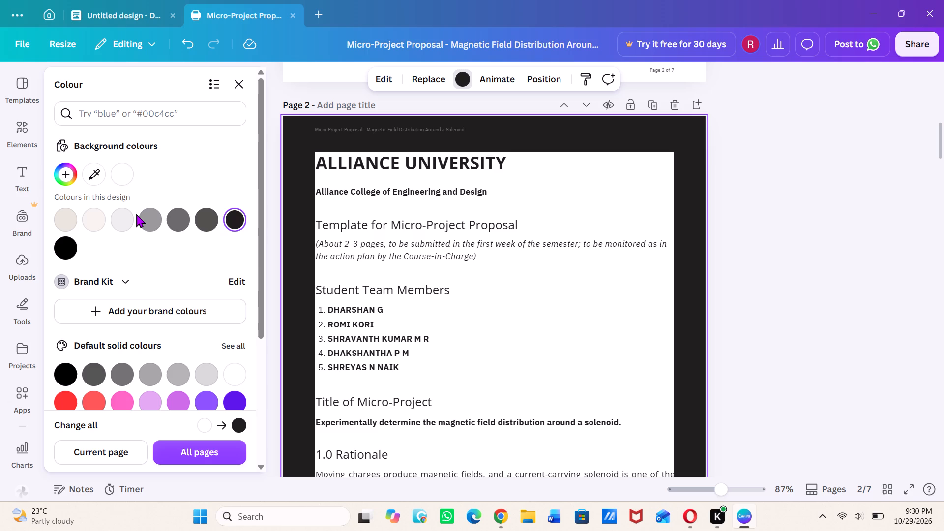
left_click(150, 215)
left_click(117, 220)
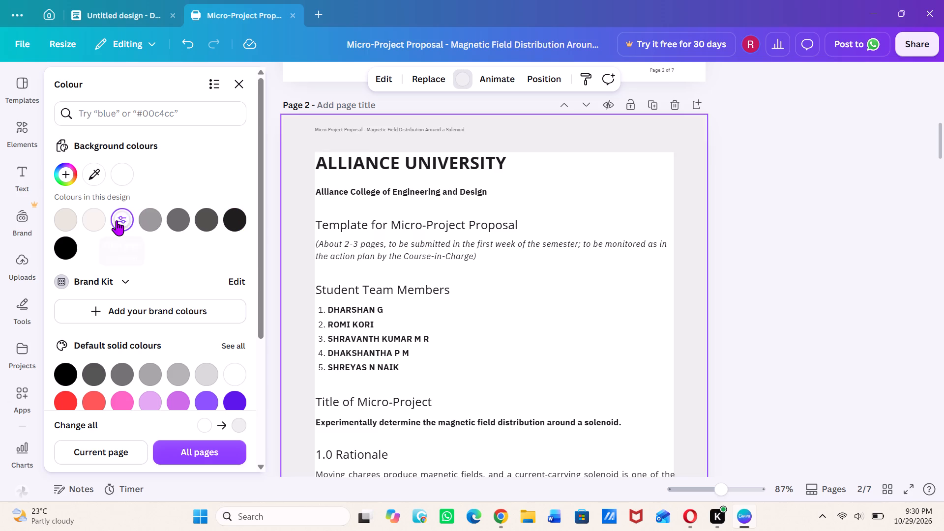
scroll(121, 293, "down", 3)
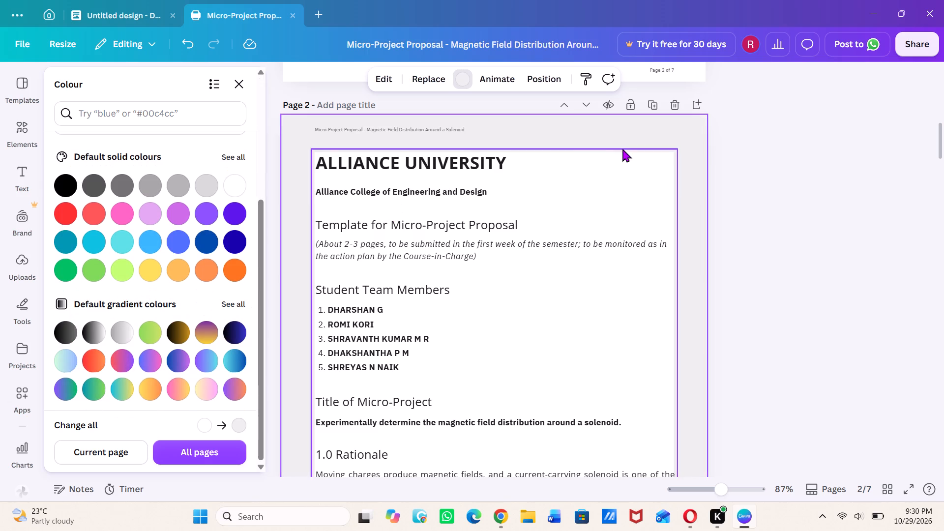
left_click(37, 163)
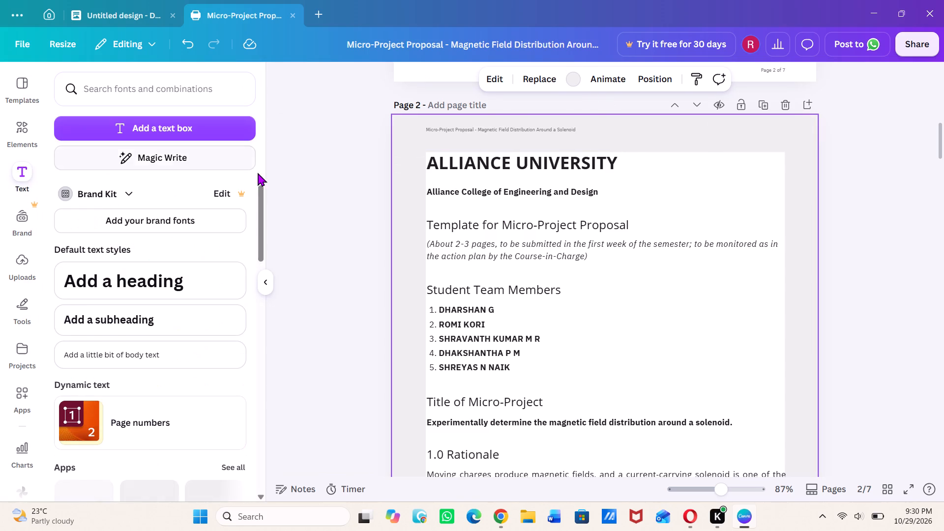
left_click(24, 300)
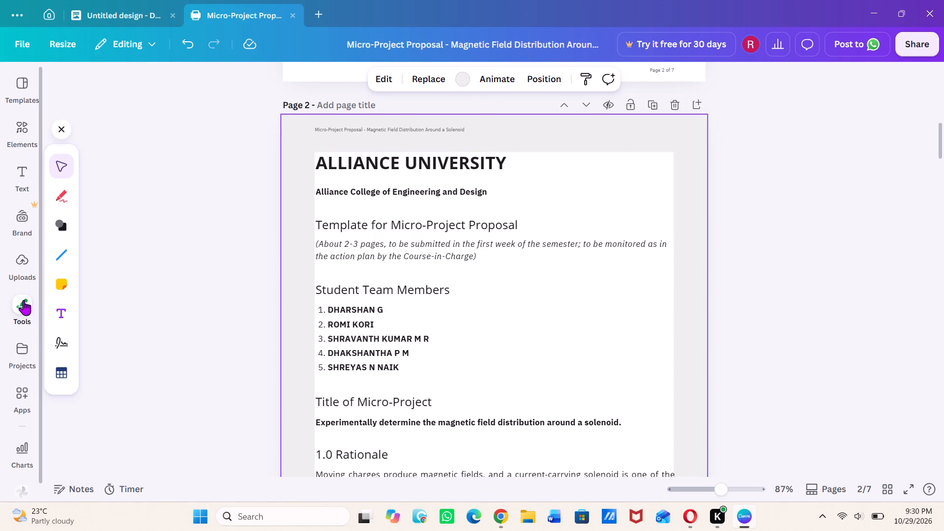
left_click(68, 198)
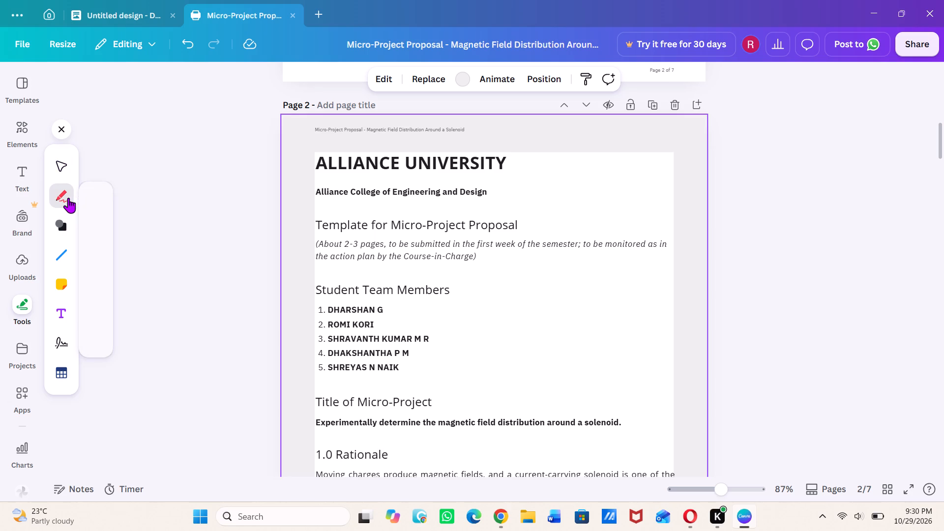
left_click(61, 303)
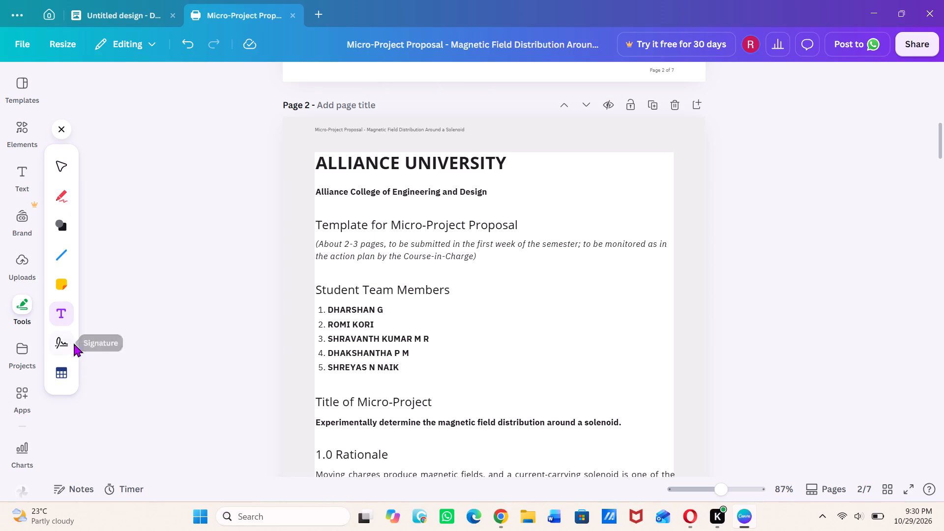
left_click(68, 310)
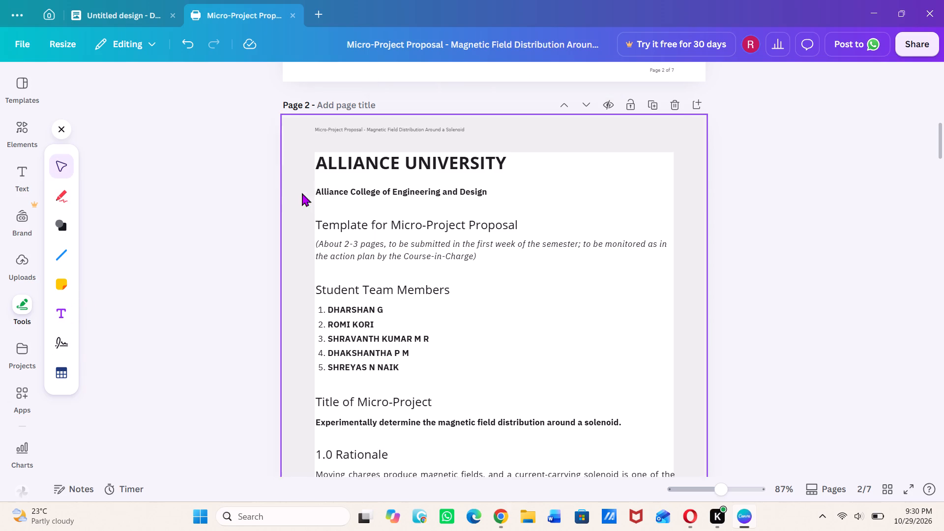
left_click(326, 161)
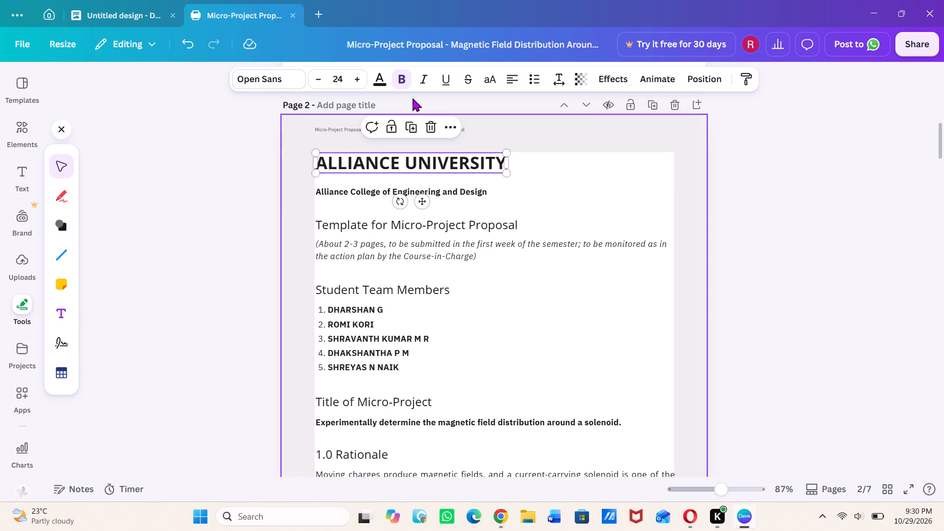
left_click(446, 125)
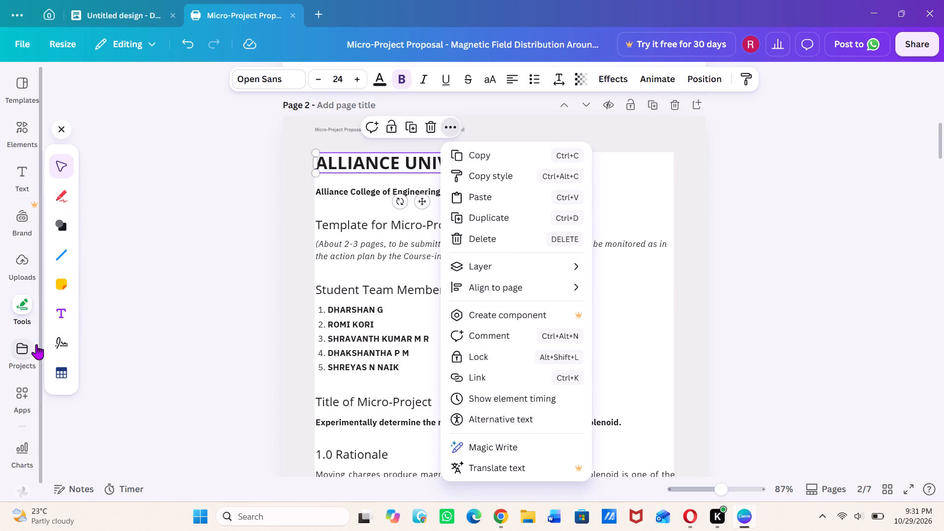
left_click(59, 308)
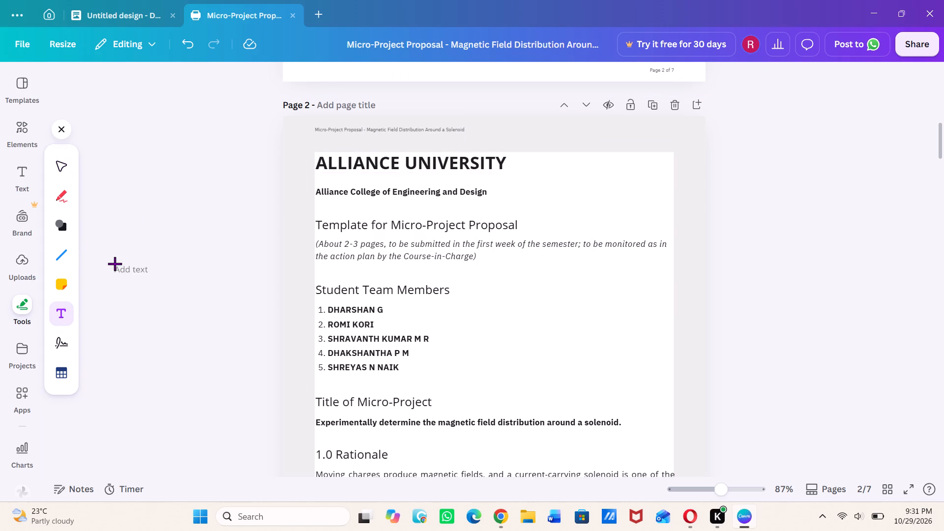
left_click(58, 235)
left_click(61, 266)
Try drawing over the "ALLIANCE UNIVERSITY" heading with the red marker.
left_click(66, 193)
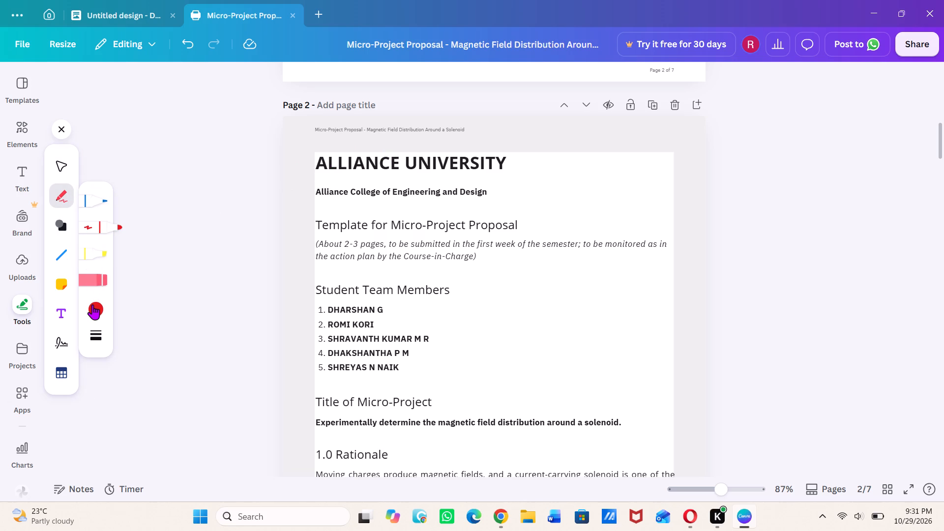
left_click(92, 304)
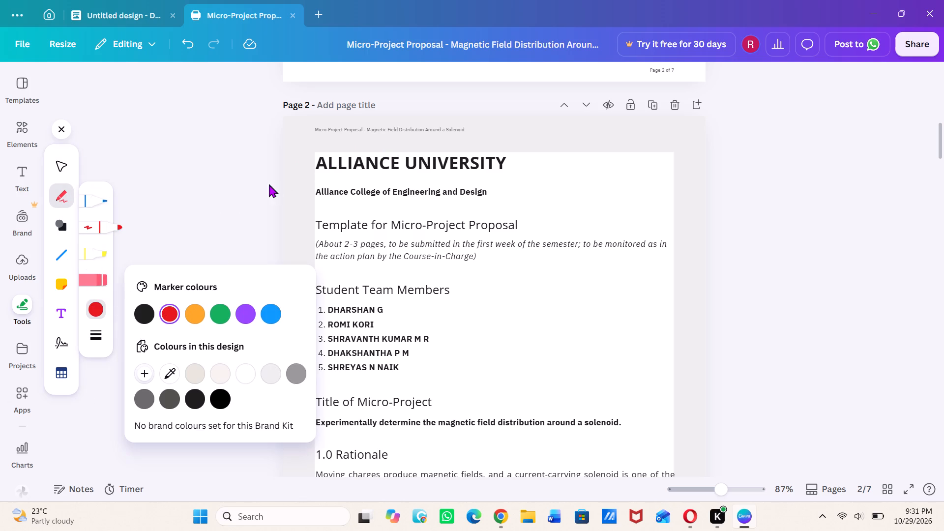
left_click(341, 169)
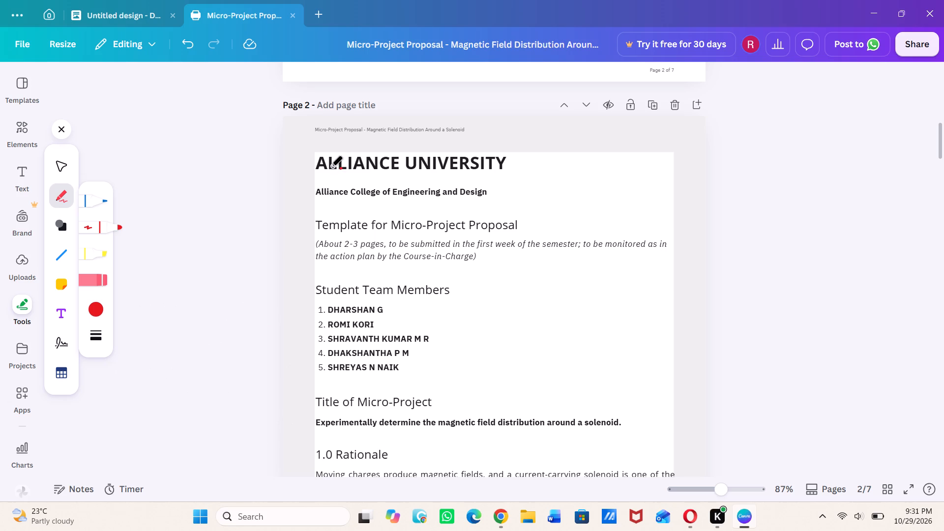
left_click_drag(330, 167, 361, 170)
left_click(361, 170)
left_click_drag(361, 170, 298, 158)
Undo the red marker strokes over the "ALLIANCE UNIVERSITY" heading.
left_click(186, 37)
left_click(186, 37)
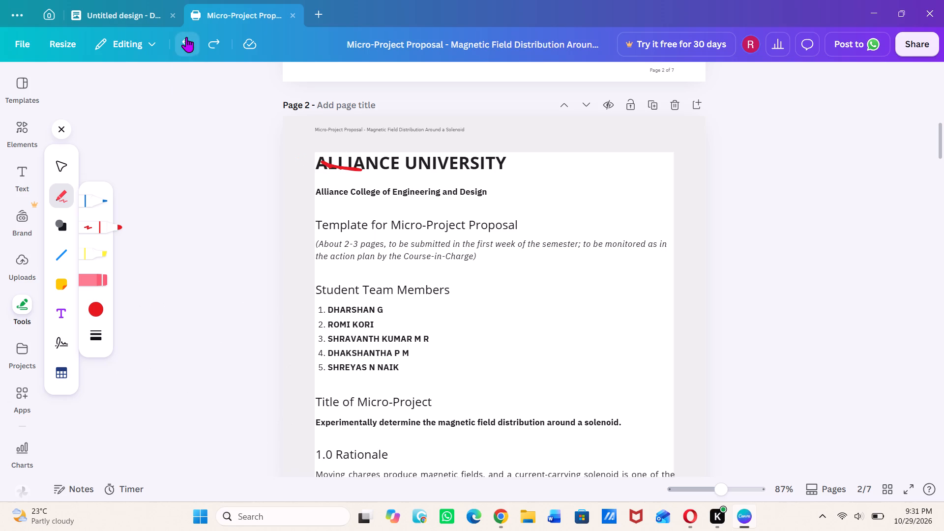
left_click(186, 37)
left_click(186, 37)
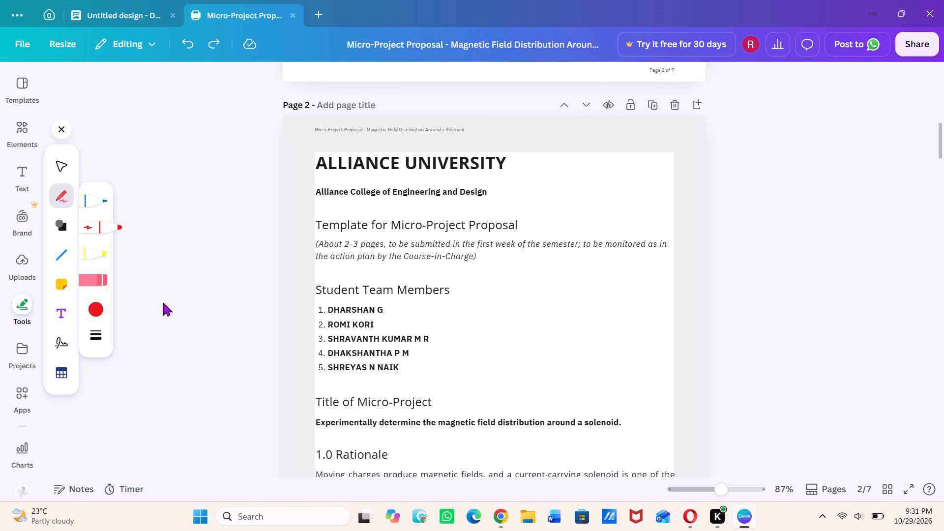
Look through the proposal's pages from the first to the last.
scroll(336, 206, "up", 5)
scroll(336, 206, "down", 2)
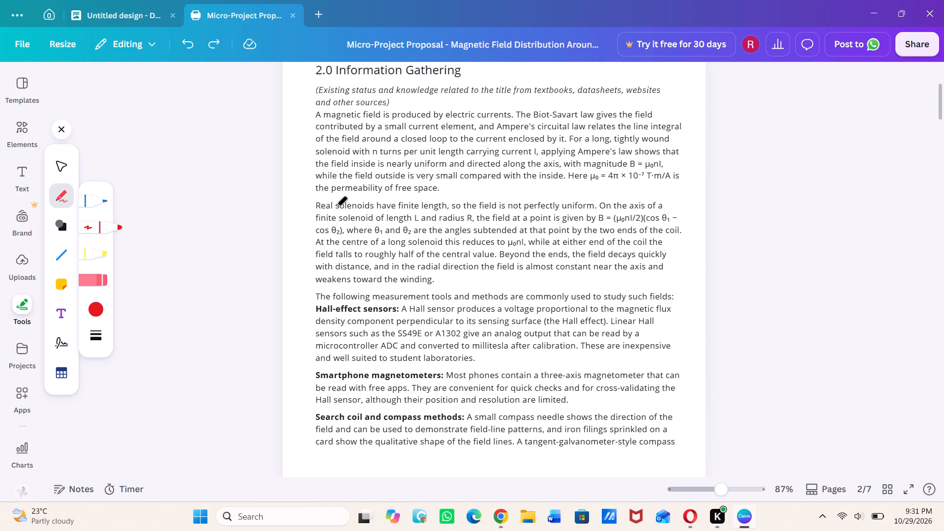
scroll(336, 206, "down", 1)
scroll(336, 206, "up", 10)
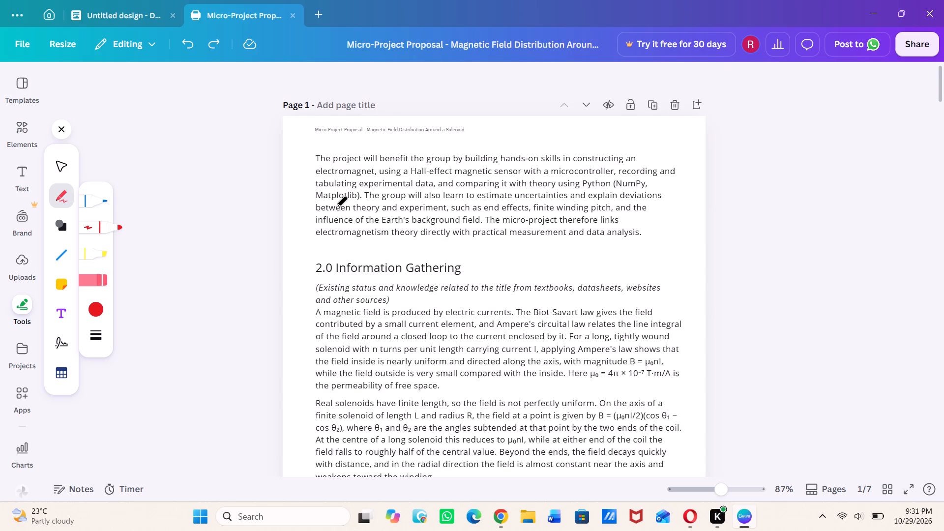
scroll(336, 206, "down", 7)
scroll(336, 206, "up", 3)
scroll(336, 206, "down", 5)
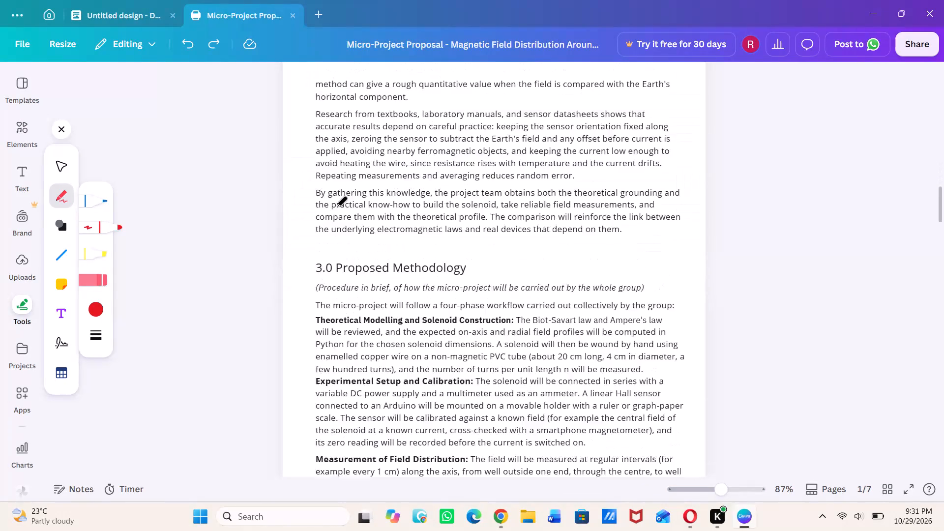
scroll(336, 206, "down", 10)
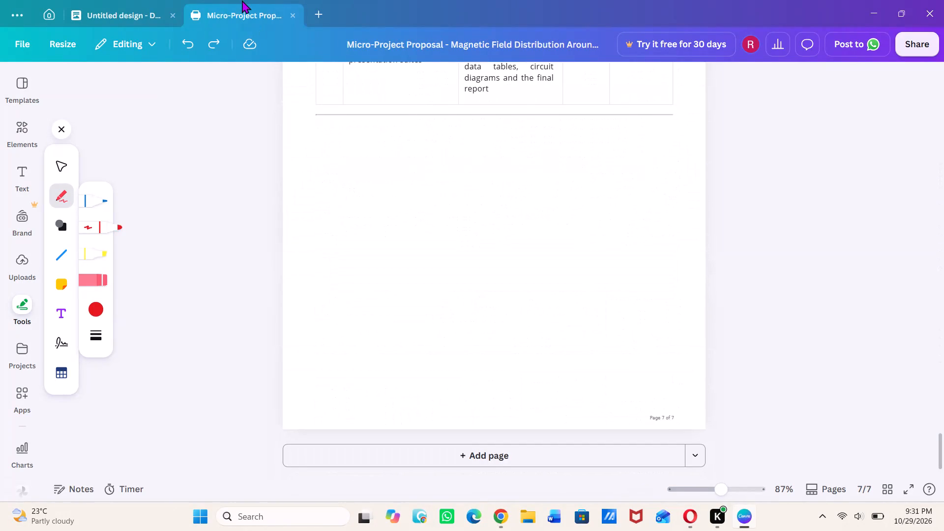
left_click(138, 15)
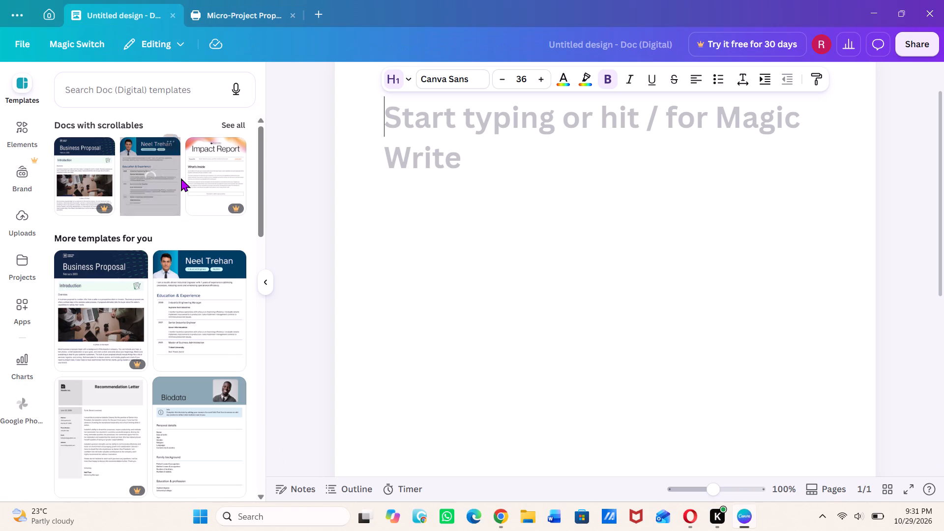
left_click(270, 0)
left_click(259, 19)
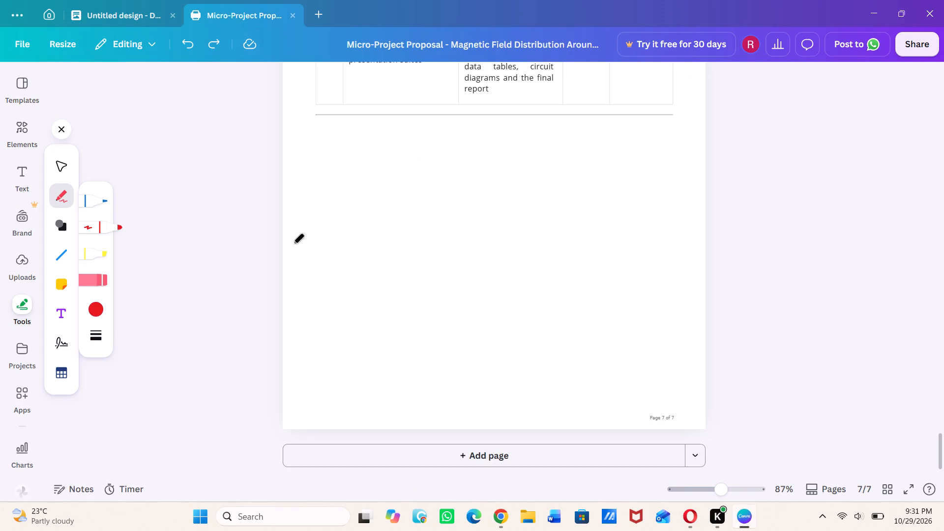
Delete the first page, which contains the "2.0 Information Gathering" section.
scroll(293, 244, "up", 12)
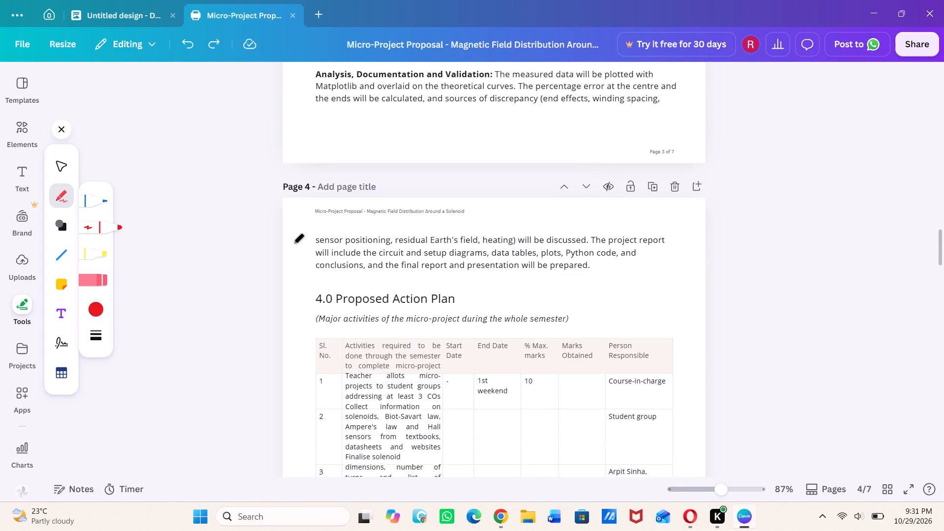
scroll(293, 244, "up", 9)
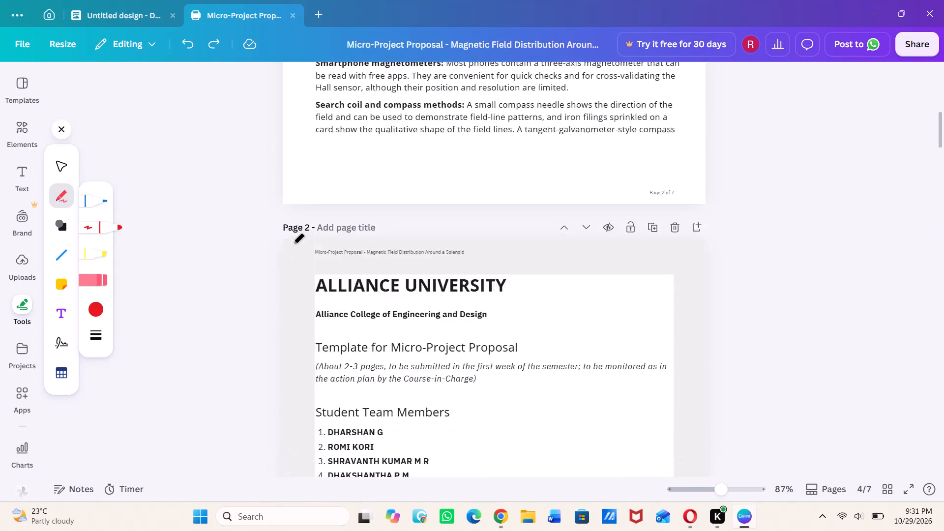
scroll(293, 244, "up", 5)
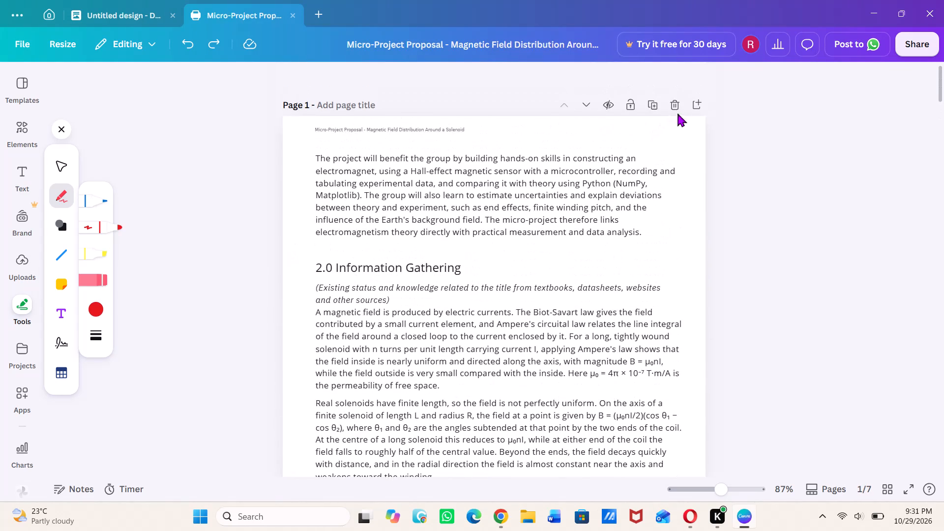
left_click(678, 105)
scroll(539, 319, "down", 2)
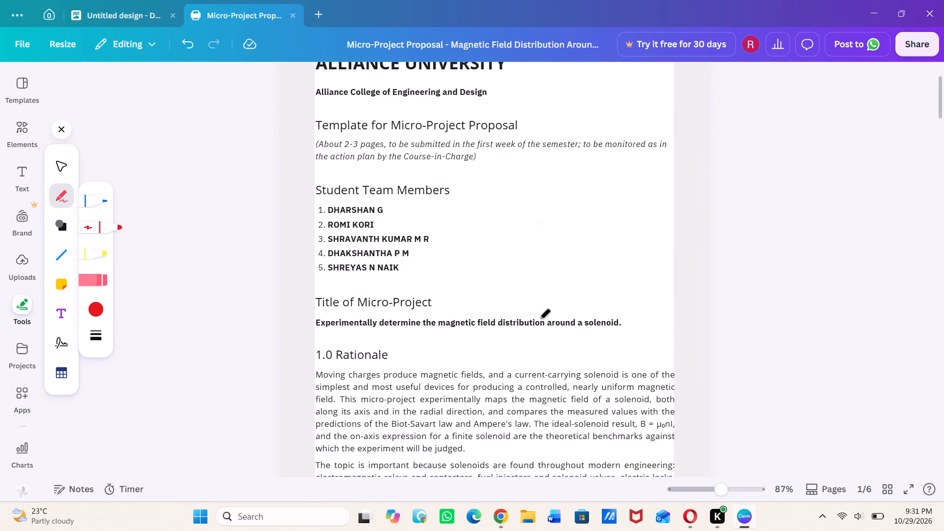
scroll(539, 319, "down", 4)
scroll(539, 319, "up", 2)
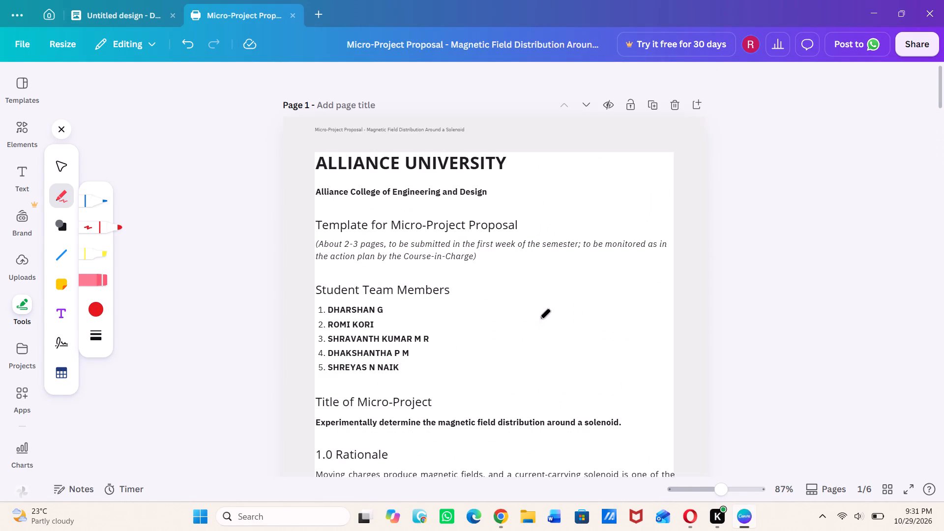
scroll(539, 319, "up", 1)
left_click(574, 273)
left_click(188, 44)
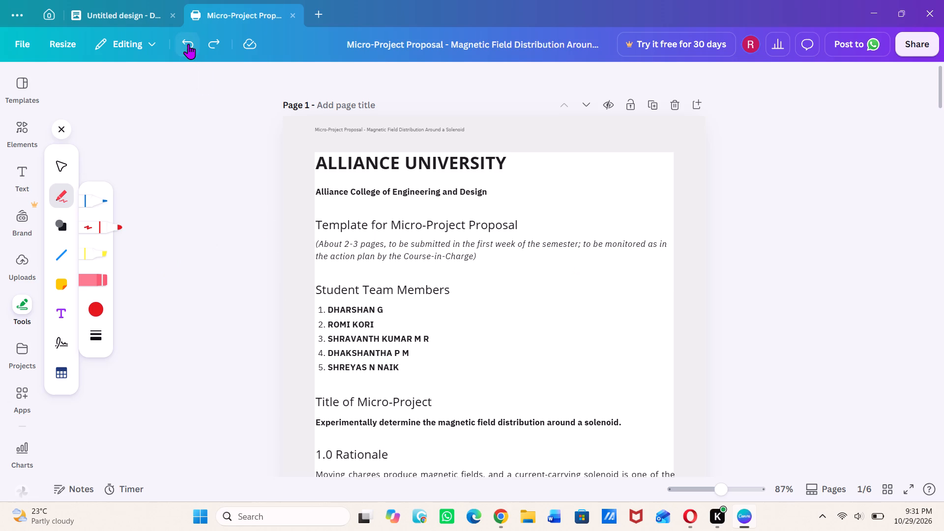
Undo the earlier page edits back to before the title page's move, keeping the heading's bold formatting.
left_click(188, 44)
left_click(188, 44)
left_click(188, 44)
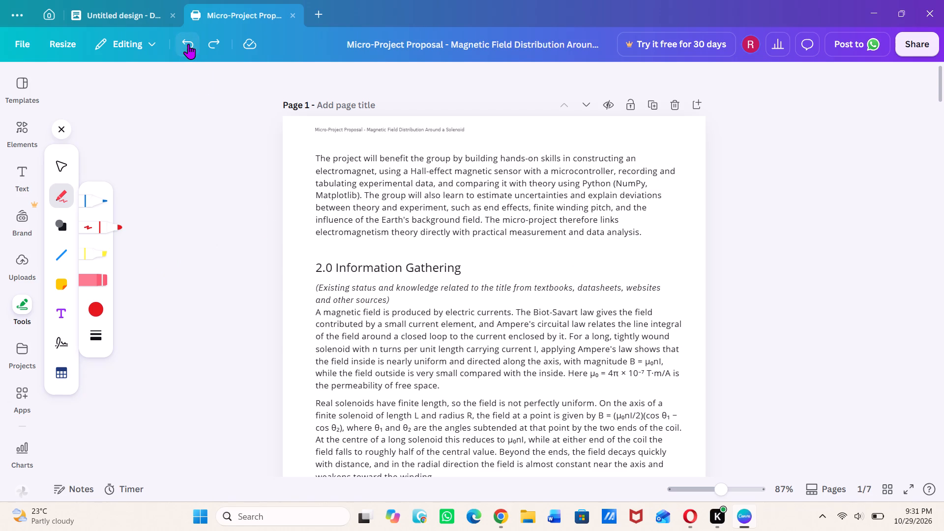
left_click(188, 44)
left_click(188, 44)
left_click(188, 44)
left_click(188, 44)
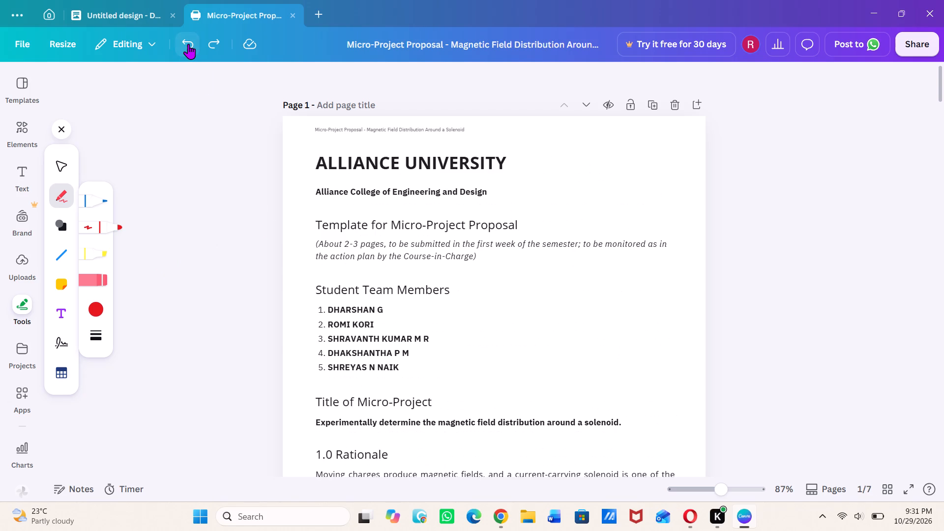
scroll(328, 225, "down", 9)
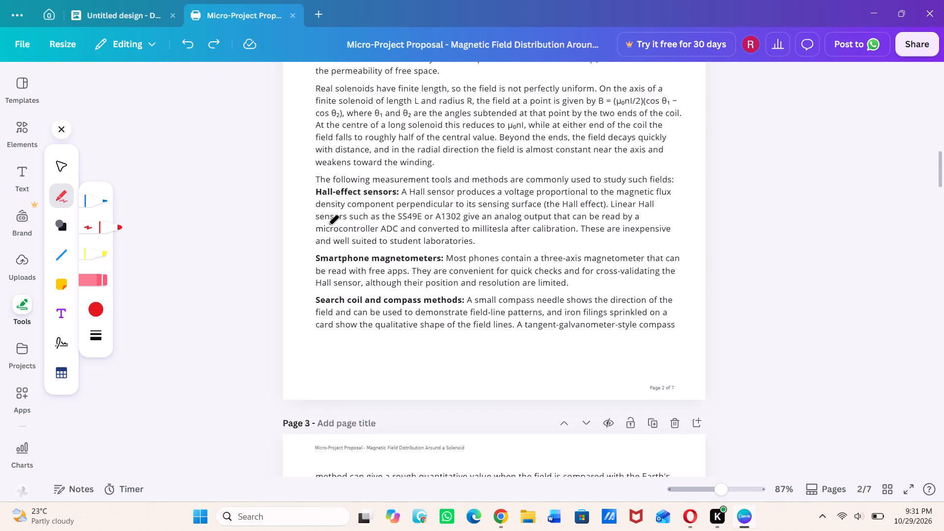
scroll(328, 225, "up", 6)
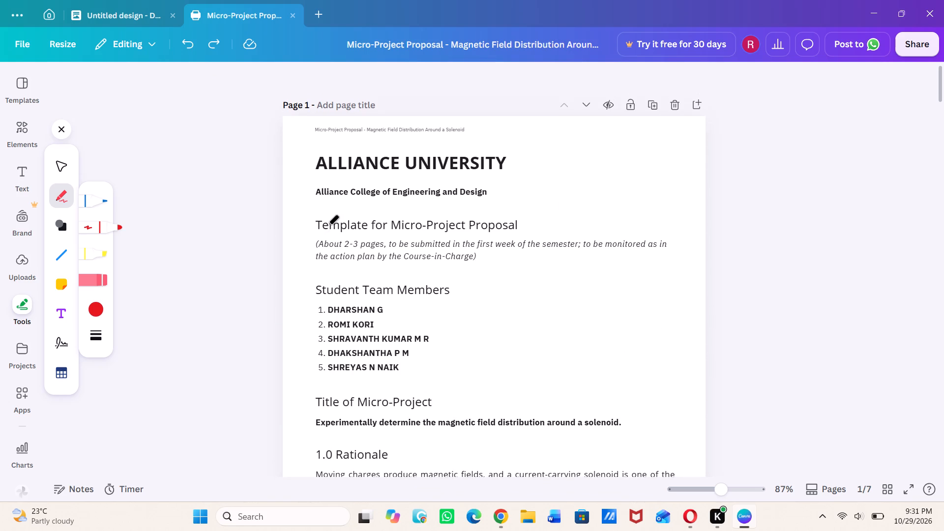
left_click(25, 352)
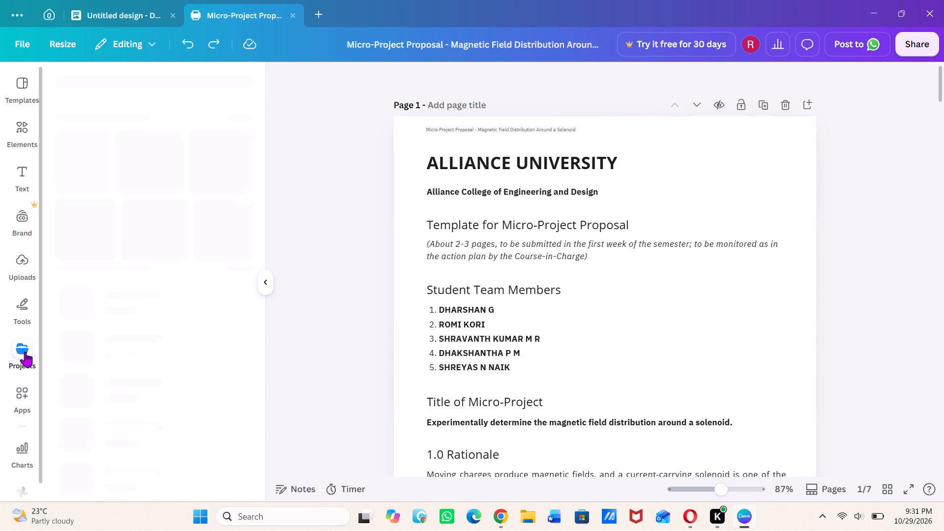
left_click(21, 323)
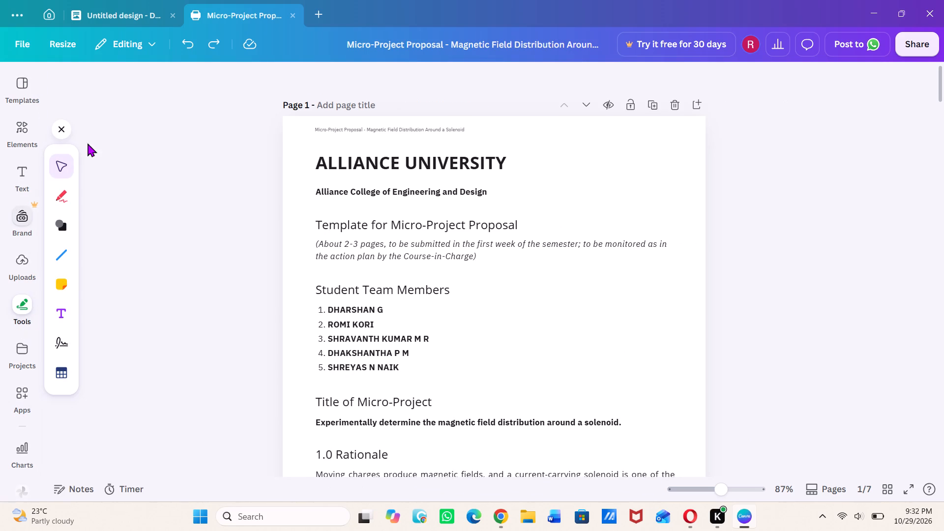
Change the "ALLIANCE UNIVERSITY" heading's text colour to a custom dark red, #CE0505, leaving the other text's colour alone.
left_click(321, 157)
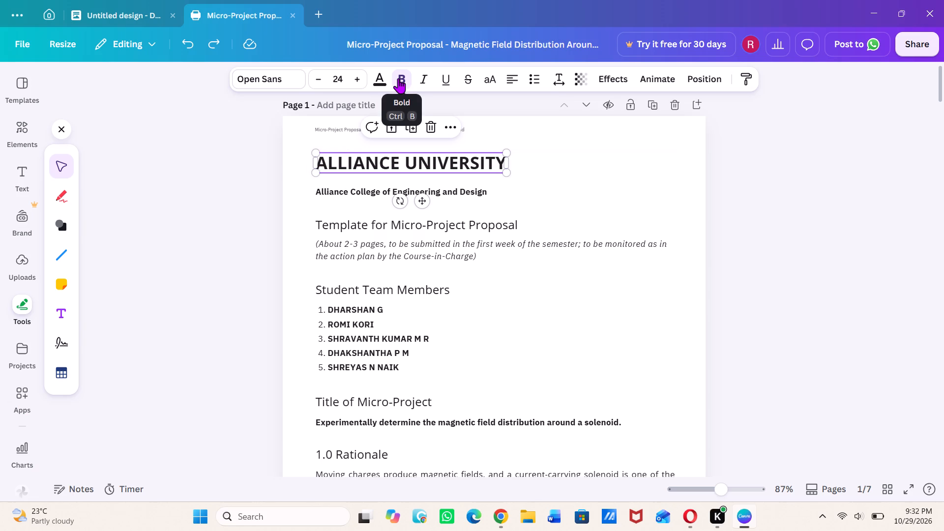
left_click(383, 80)
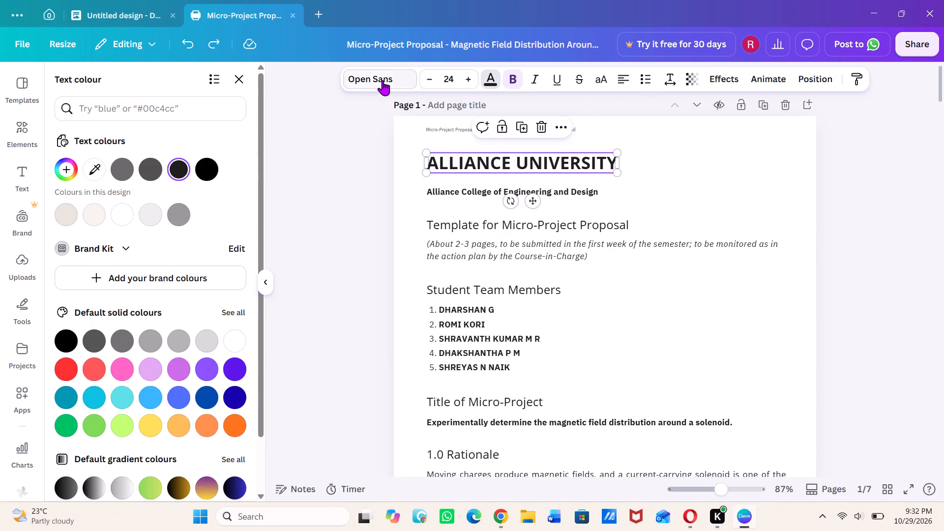
left_click(65, 370)
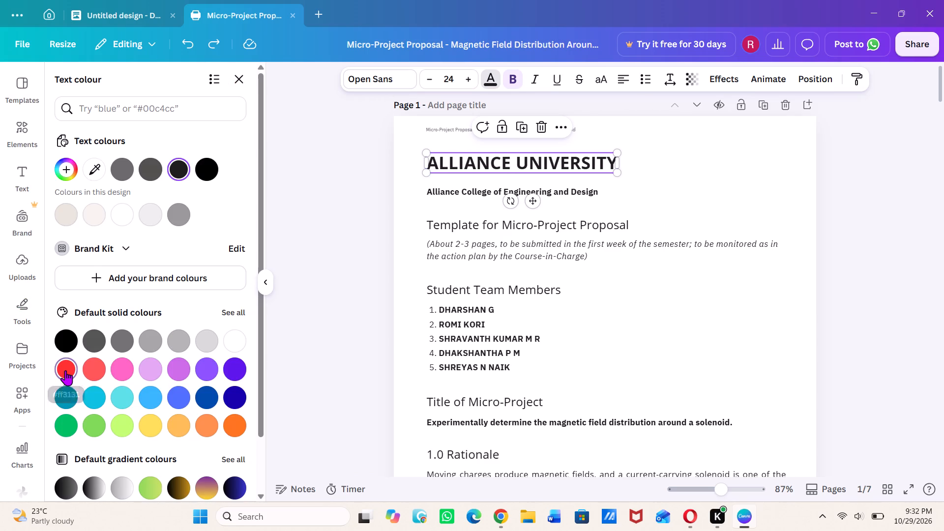
scroll(153, 386, "down", 1)
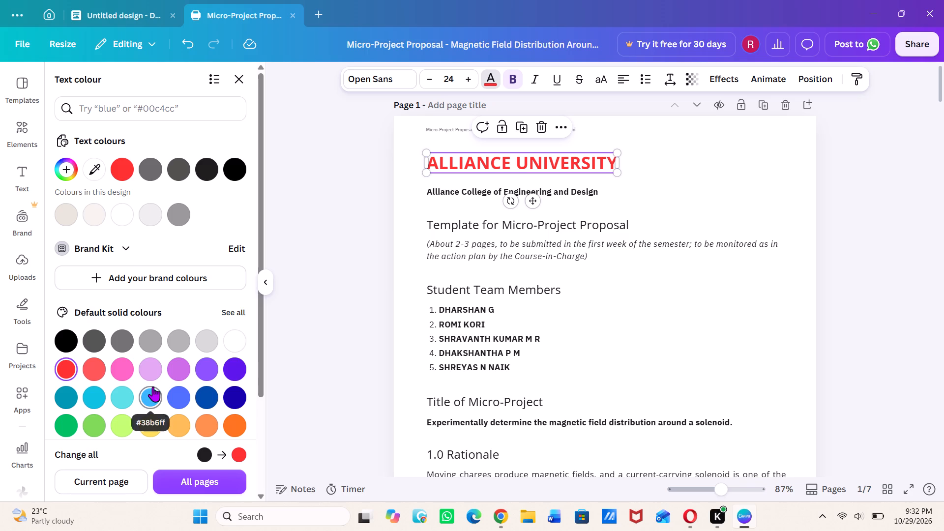
left_click(129, 166)
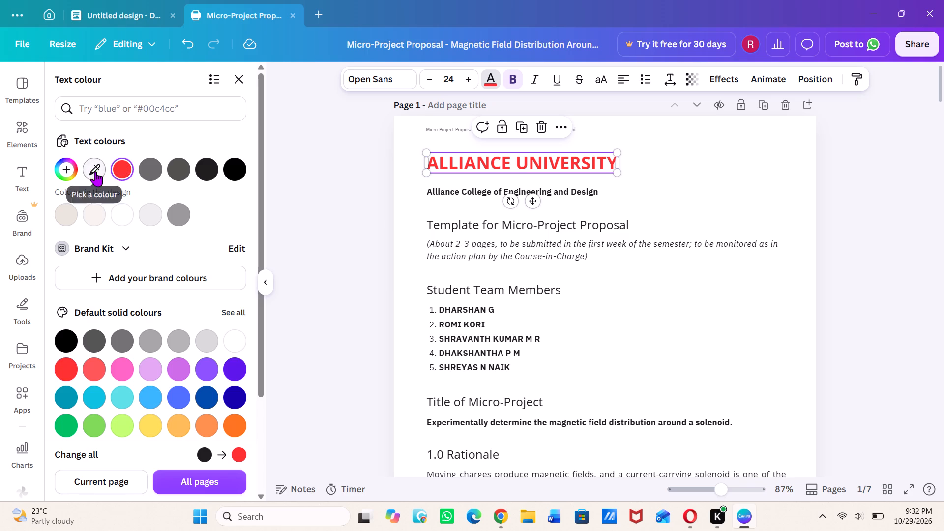
left_click(70, 166)
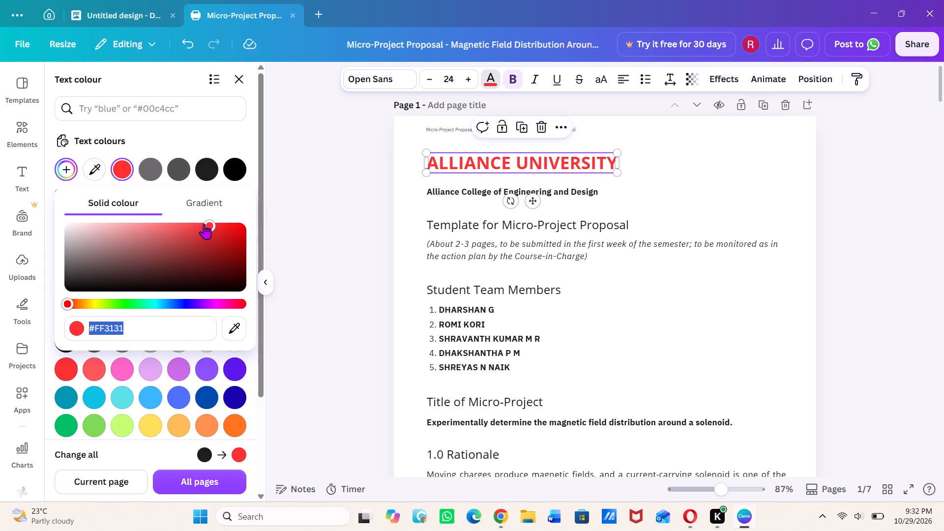
left_click_drag(206, 223, 305, 225)
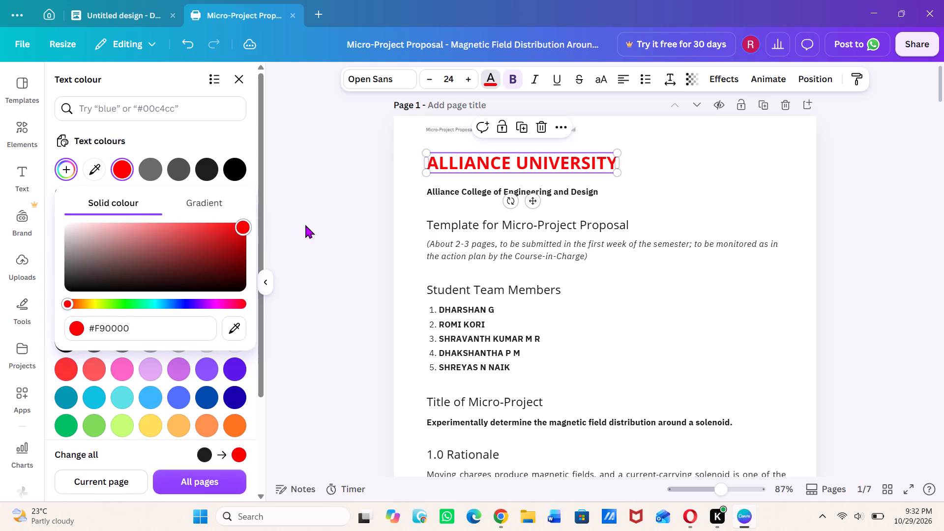
left_click_drag(305, 225, 307, 225)
left_click_drag(242, 232, 239, 251)
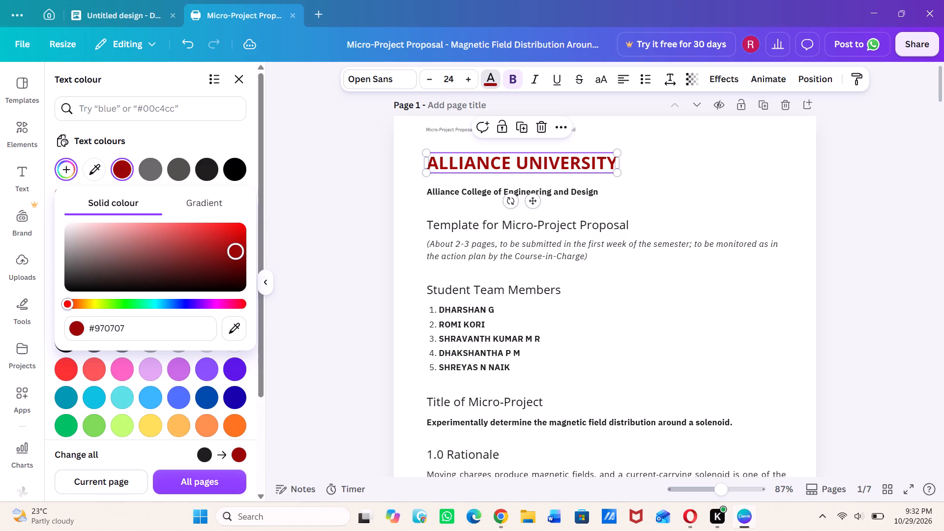
left_click_drag(239, 251, 242, 236)
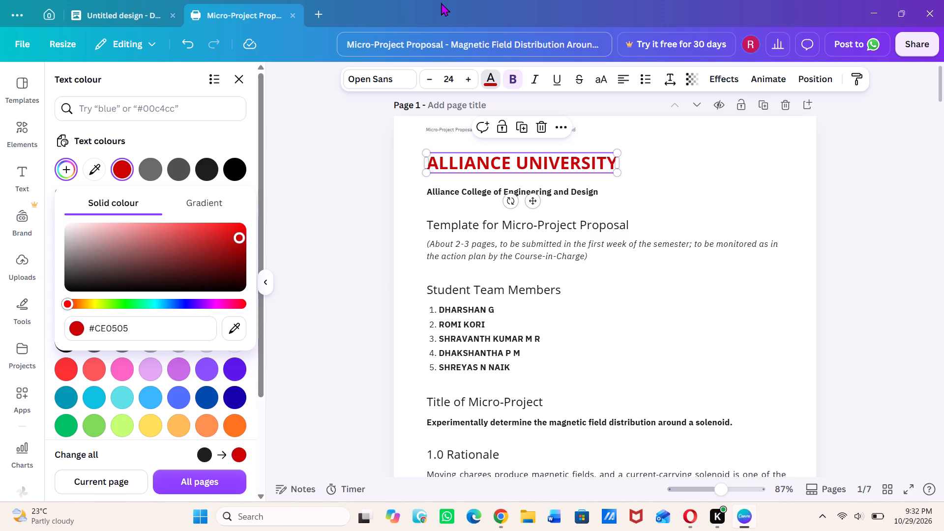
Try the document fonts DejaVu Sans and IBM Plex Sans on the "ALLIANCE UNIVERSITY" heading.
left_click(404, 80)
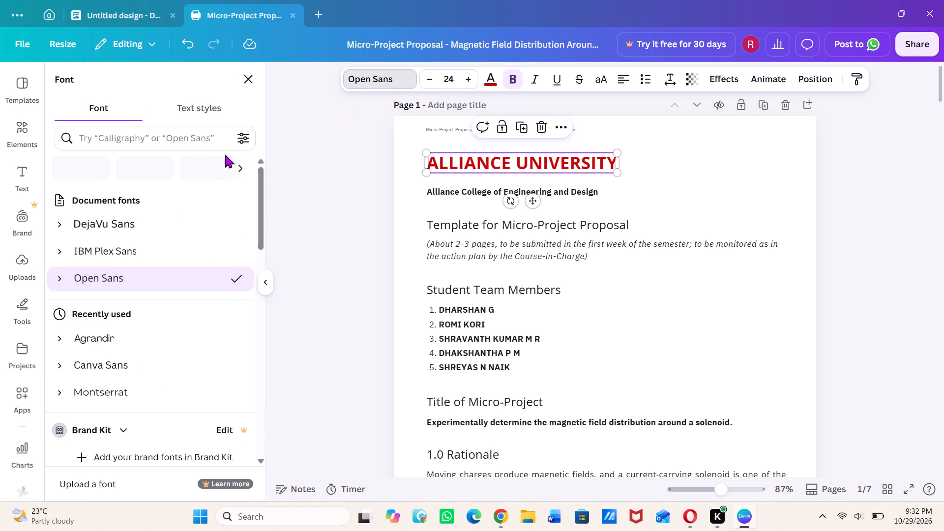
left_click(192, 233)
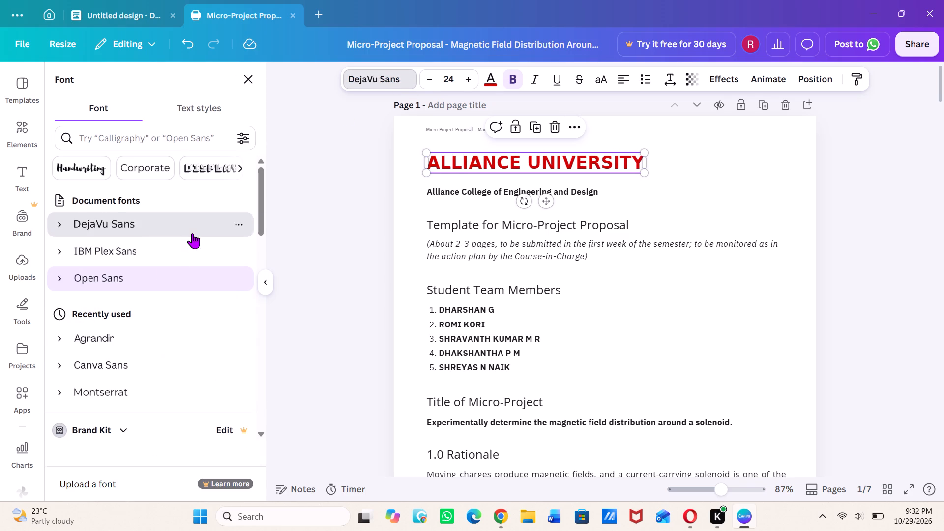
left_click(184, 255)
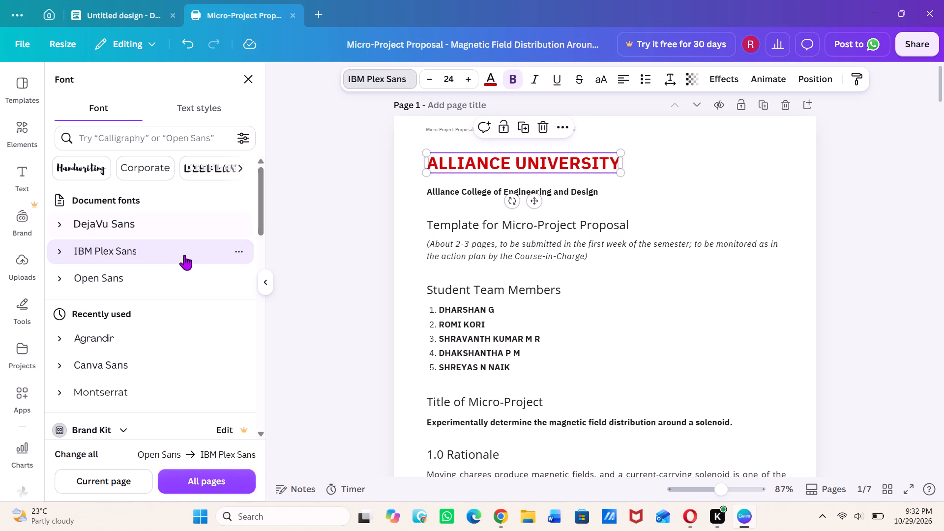
Set the font of the "Alliance College of Engineering and Design" line to Agrandir.
left_click(458, 187)
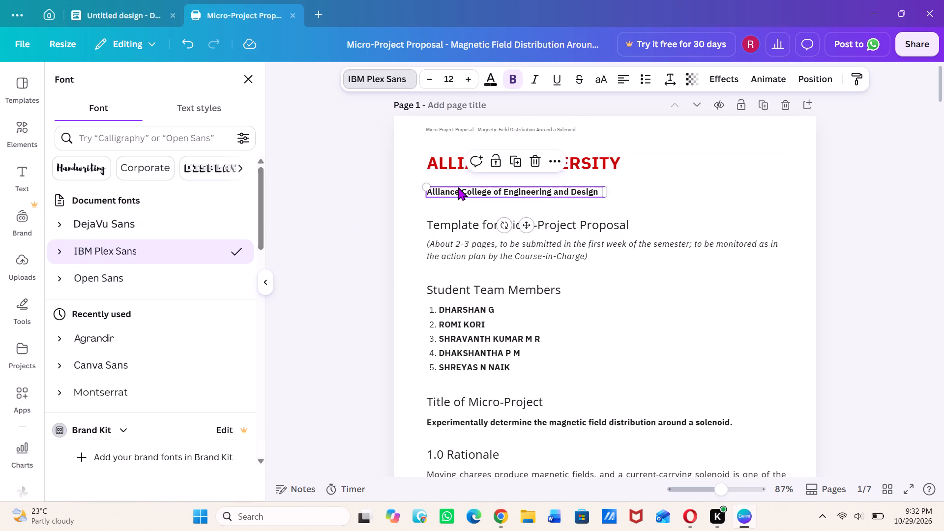
left_click(174, 340)
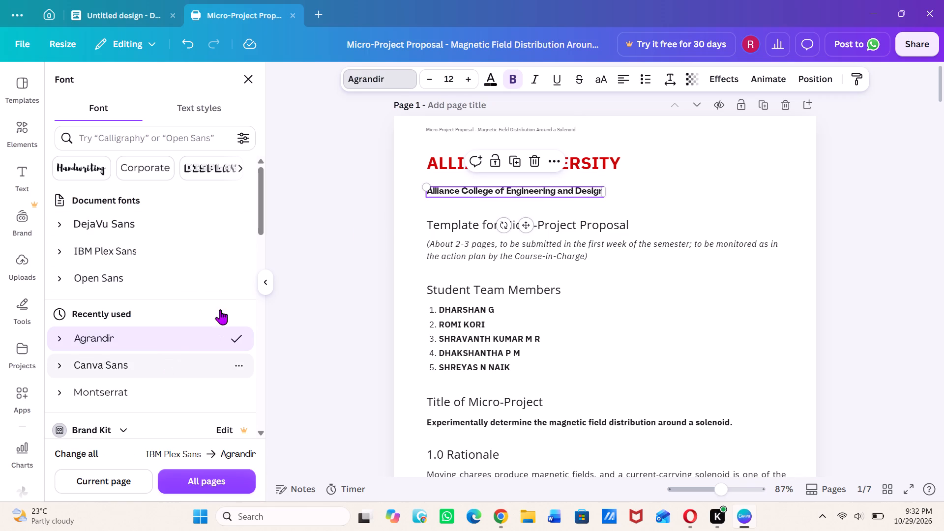
Set the font of the "ALLIANCE UNIVERSITY" heading to Agrandir.
left_click(436, 158)
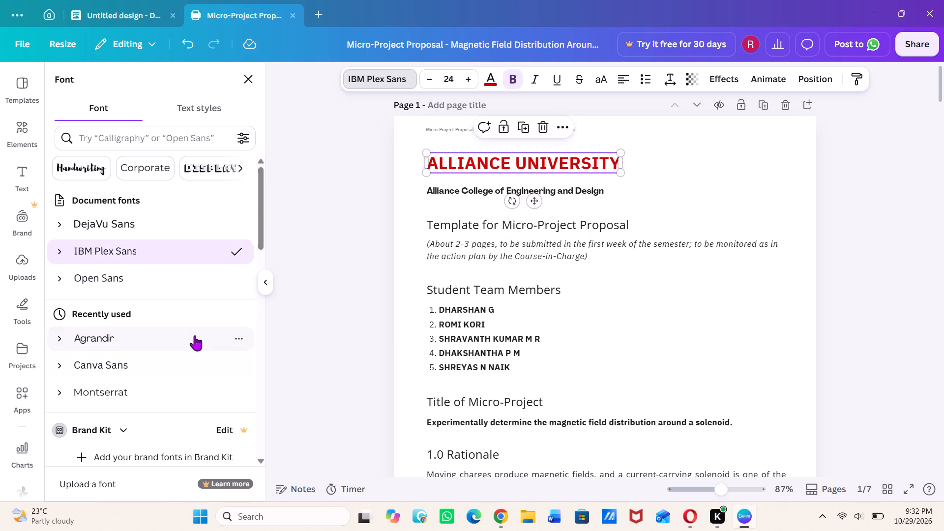
left_click(195, 335)
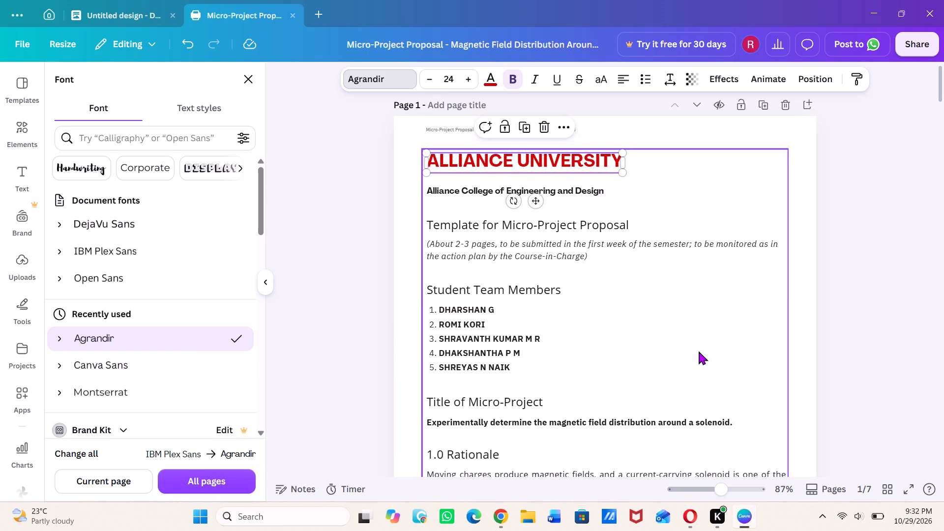
Select the italic submission note under the "Template for Micro-Project Proposal" heading.
left_click(699, 351)
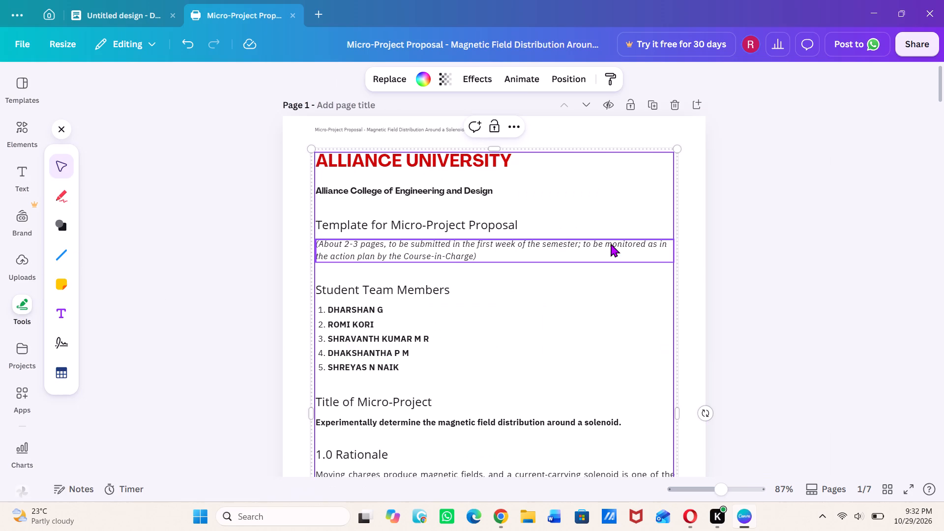
left_click(611, 243)
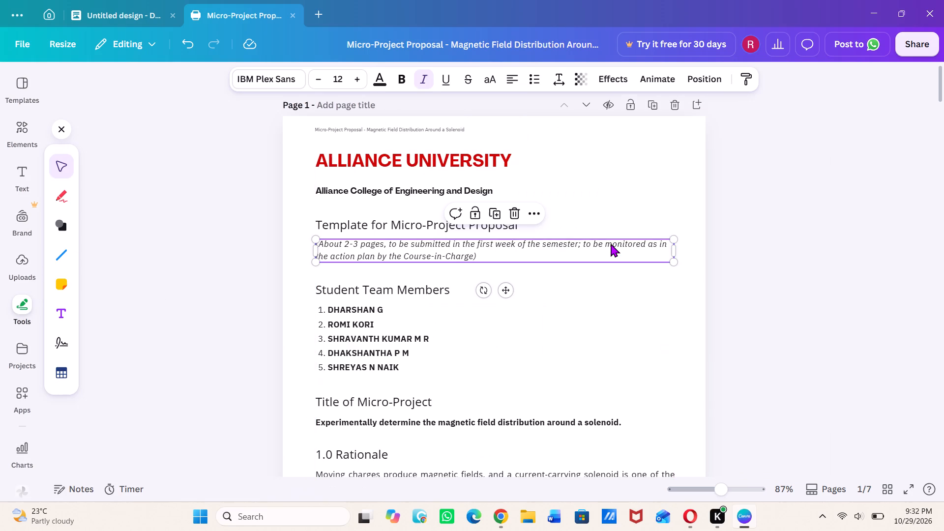
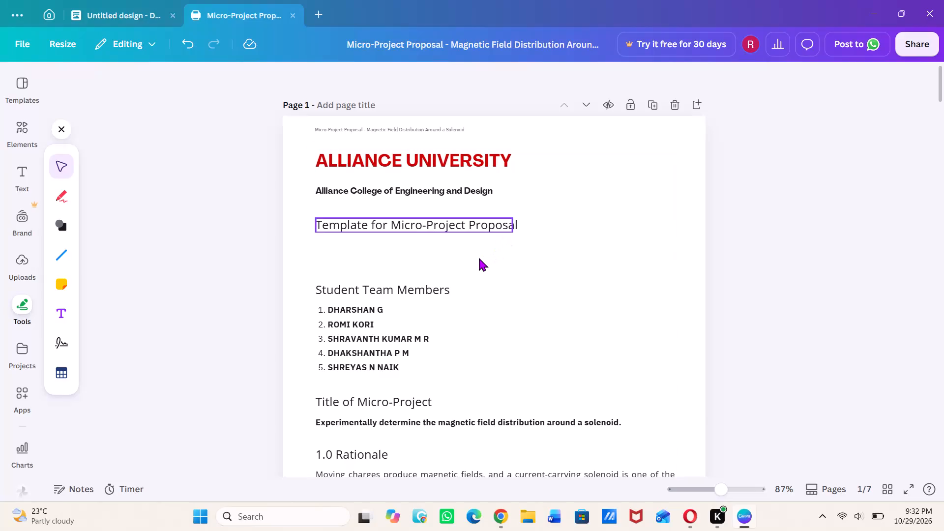
Look through the proposal's seven pages to review their current layout and text styling.
scroll(512, 165, "down", 2)
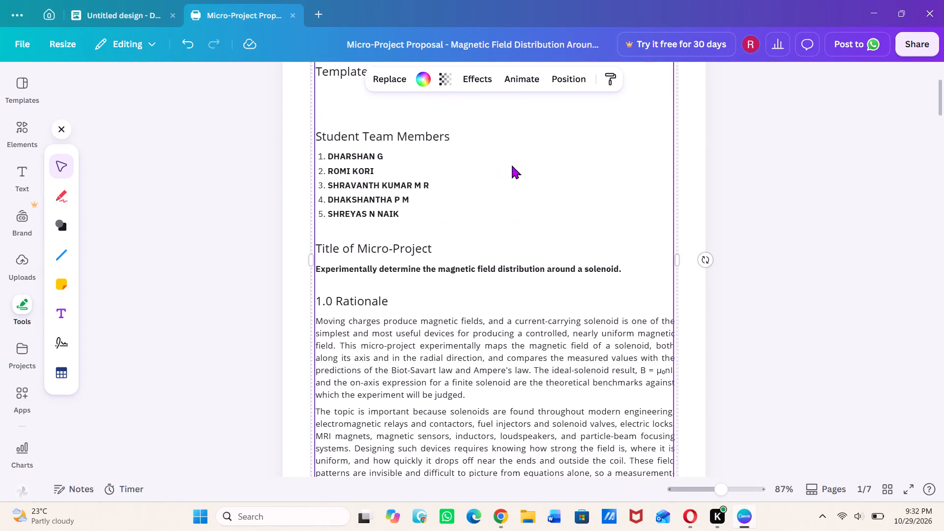
scroll(512, 165, "down", 7)
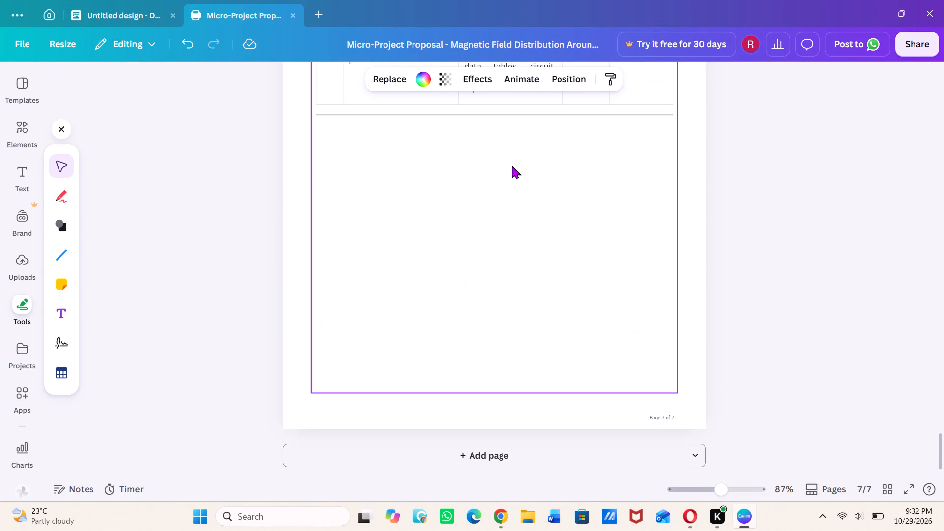
scroll(512, 165, "up", 6)
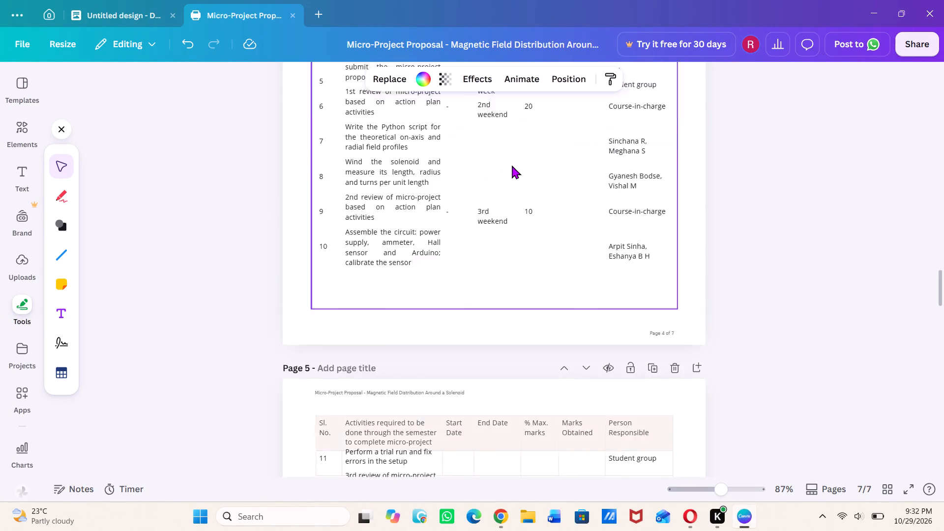
scroll(512, 165, "up", 7)
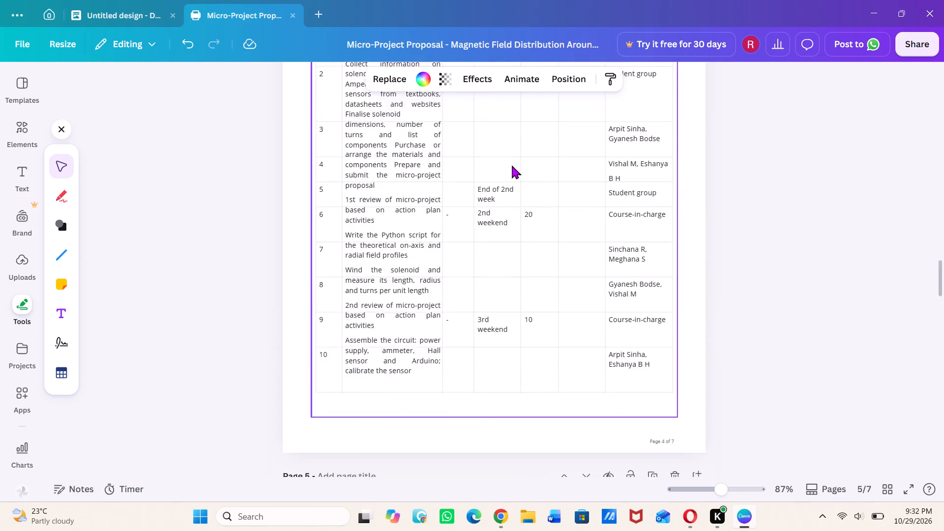
scroll(512, 165, "up", 3)
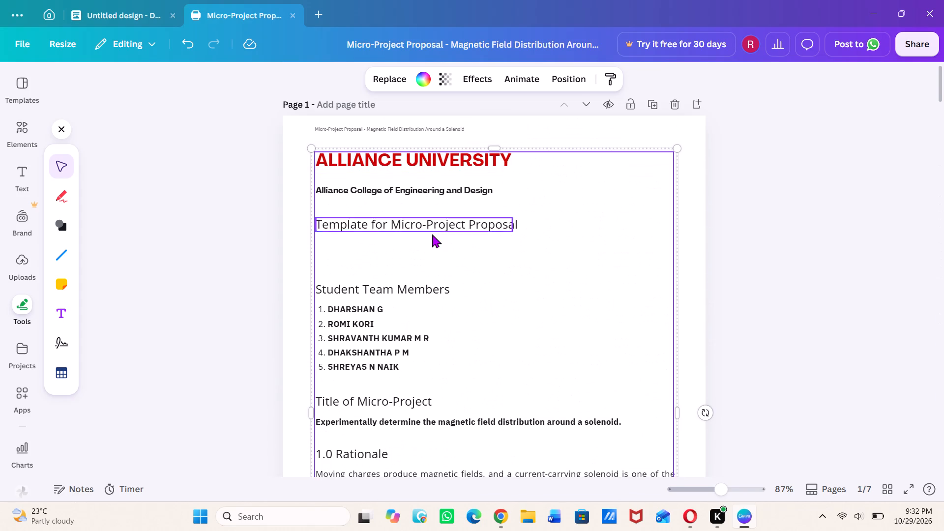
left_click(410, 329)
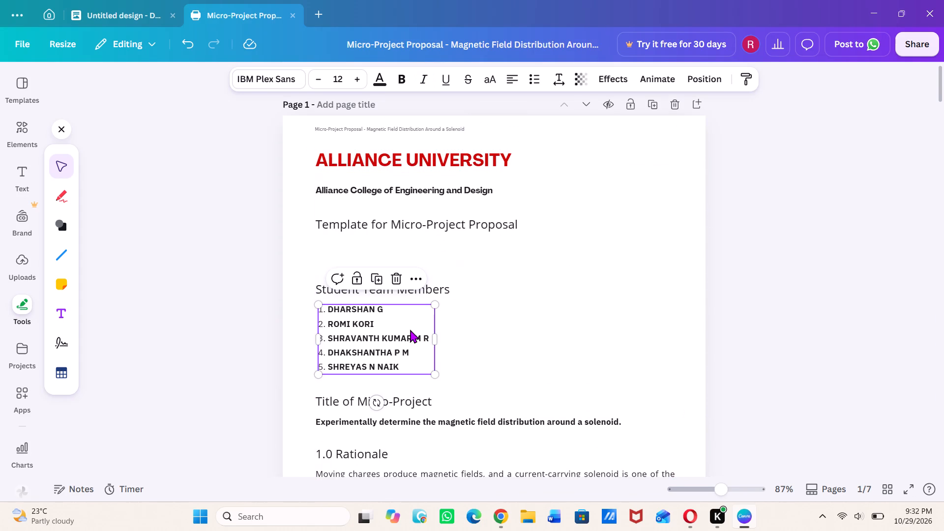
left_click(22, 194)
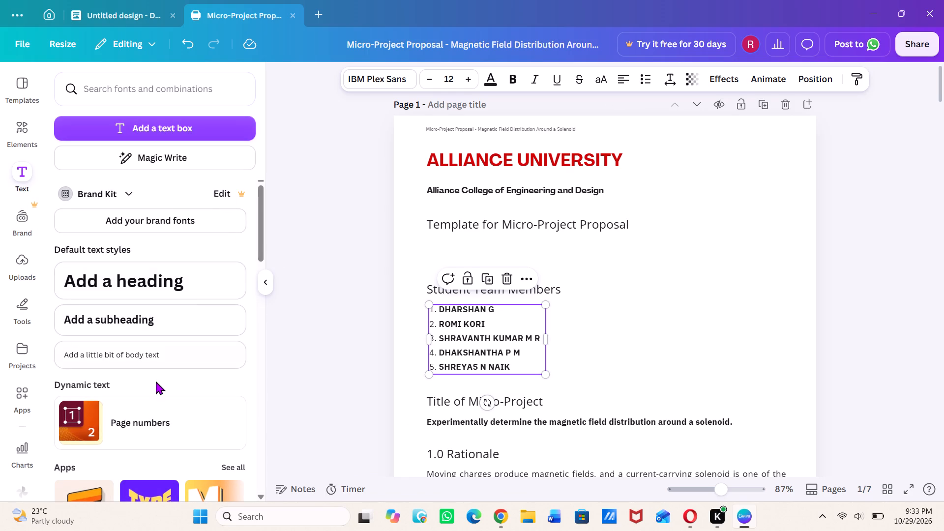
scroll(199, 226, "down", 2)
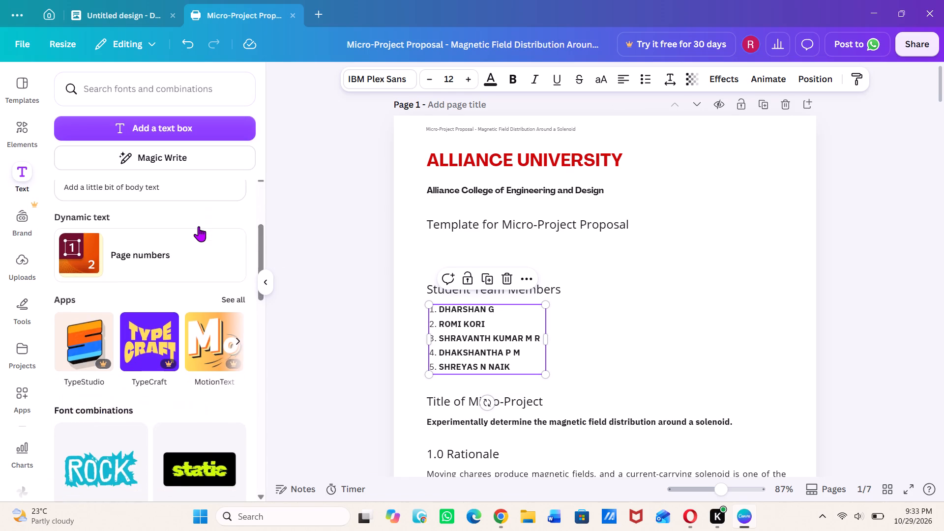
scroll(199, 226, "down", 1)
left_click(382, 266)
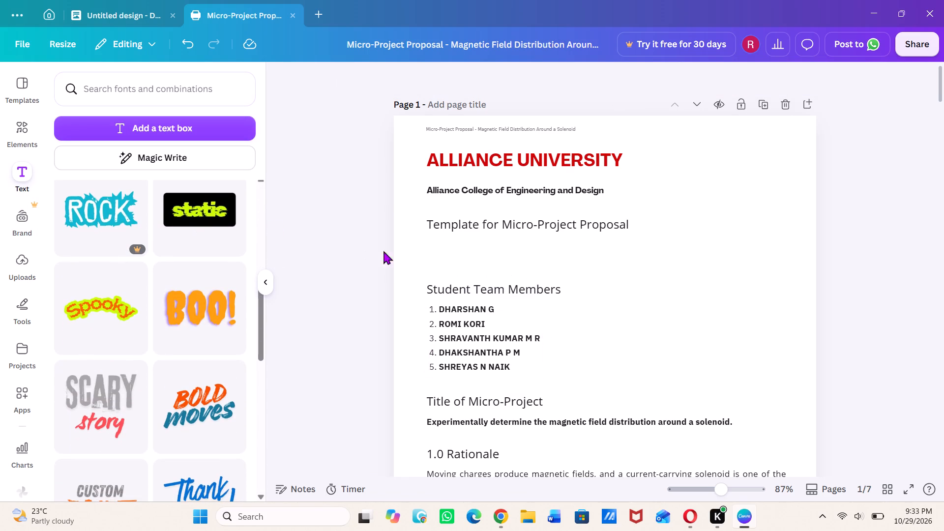
Try Open Sans and Arimo on the numbered list of student names on page 1, ending with Montserrat.
left_click(450, 322)
left_click(410, 84)
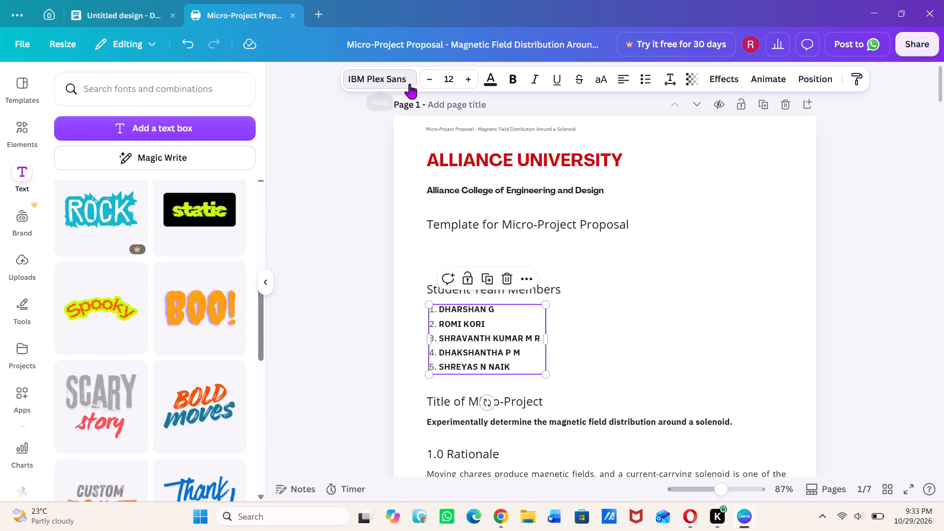
scroll(153, 405, "down", 2)
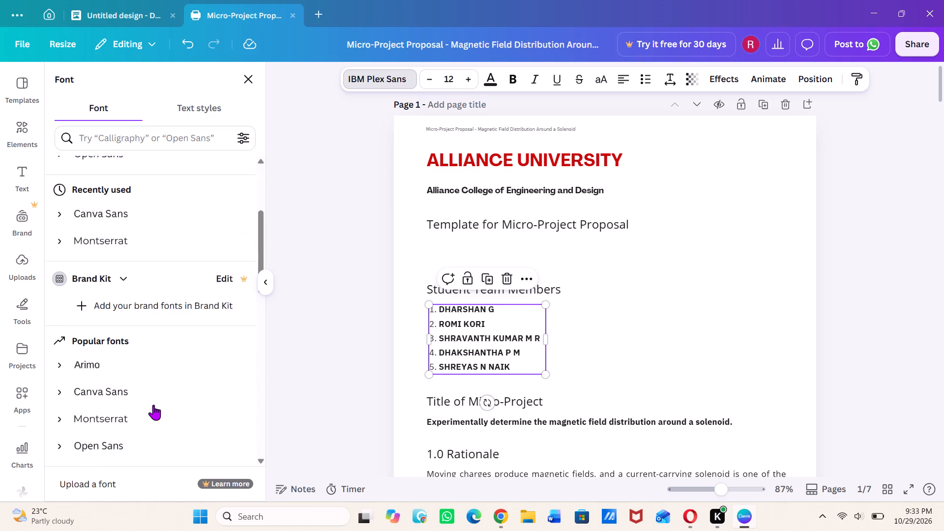
left_click(147, 398)
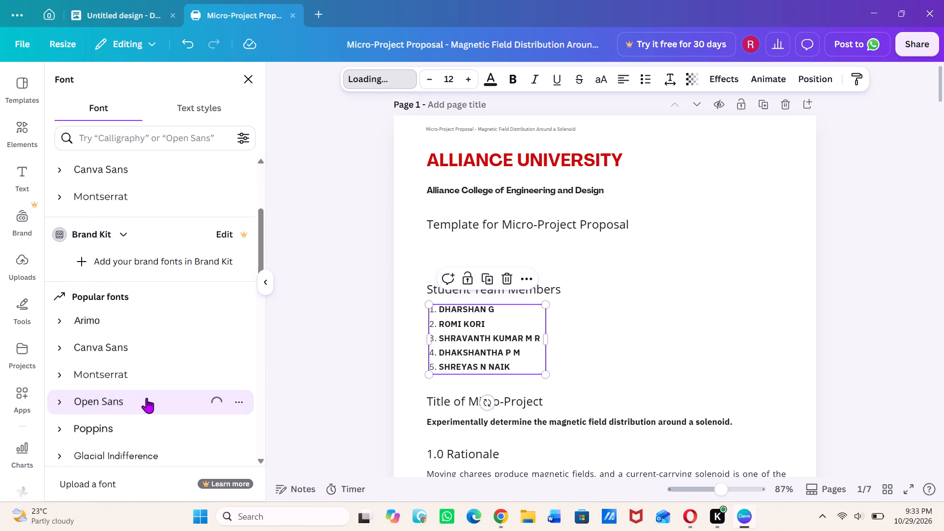
left_click(162, 327)
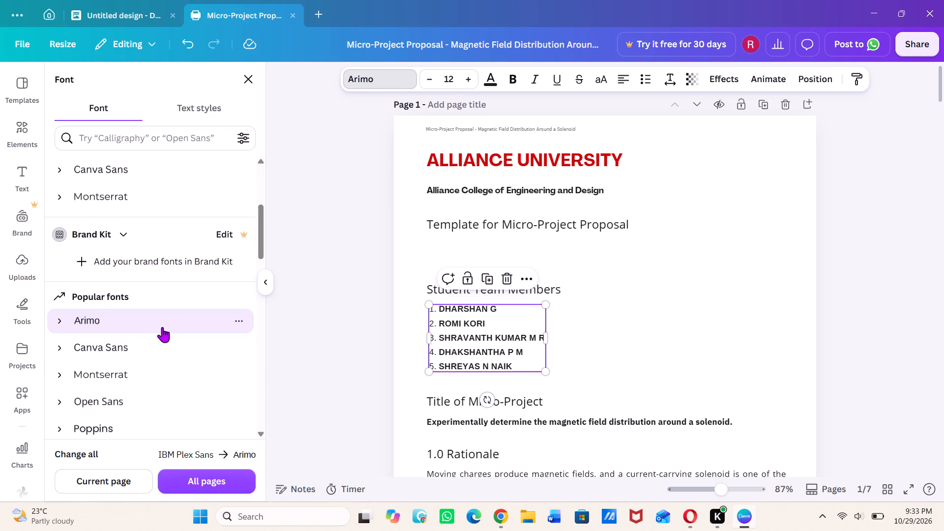
left_click(149, 364)
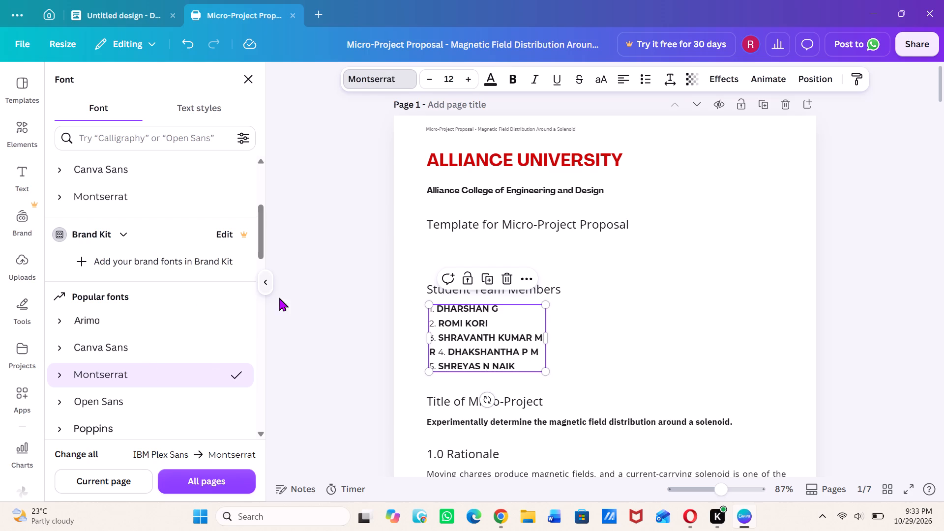
left_click(316, 295)
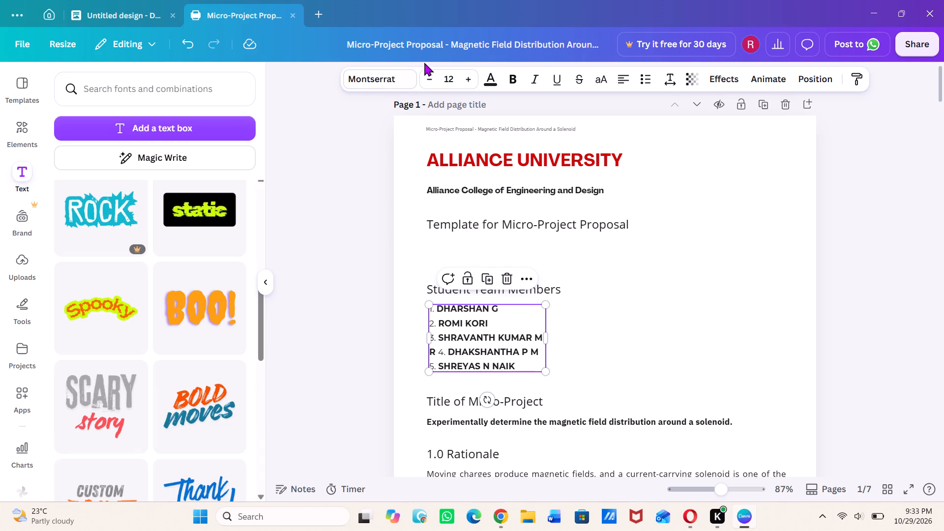
Try red, grey, orange and purple text colours on the student names list, ending with black (#000000).
left_click(489, 81)
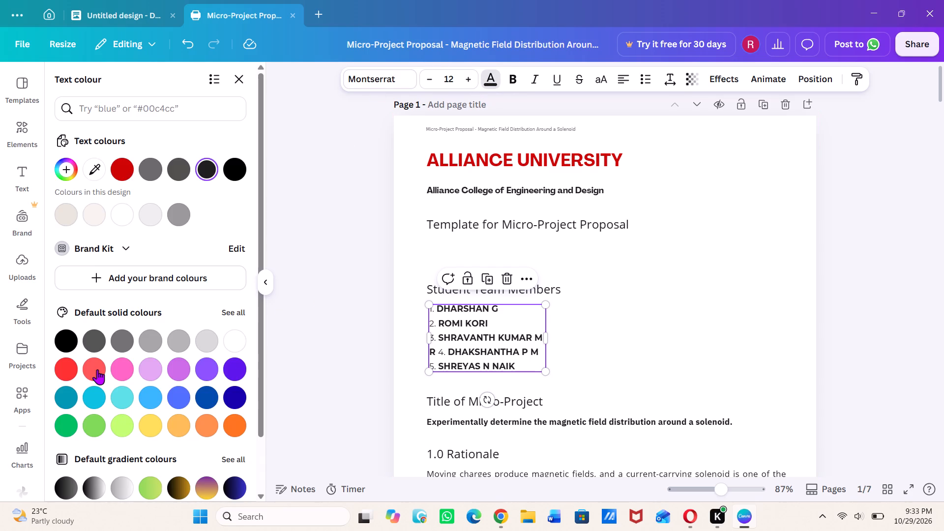
left_click(104, 364)
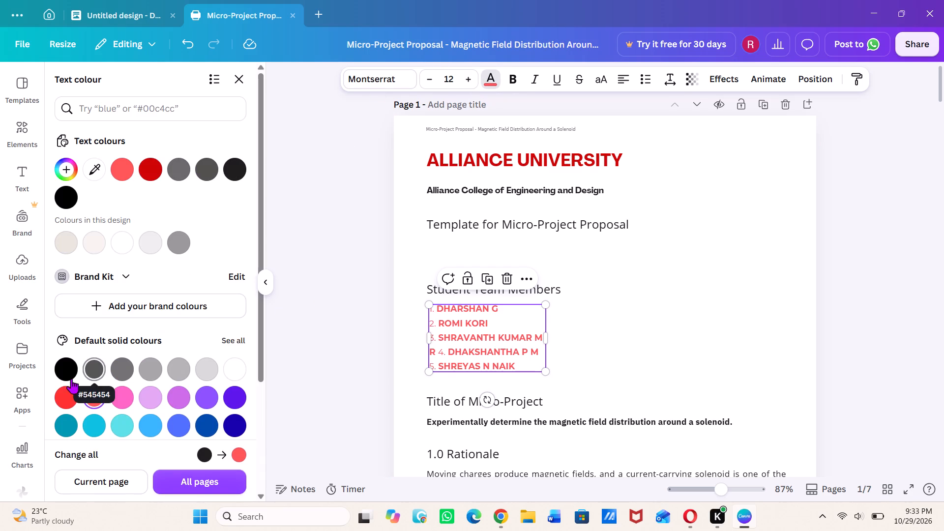
left_click(63, 406)
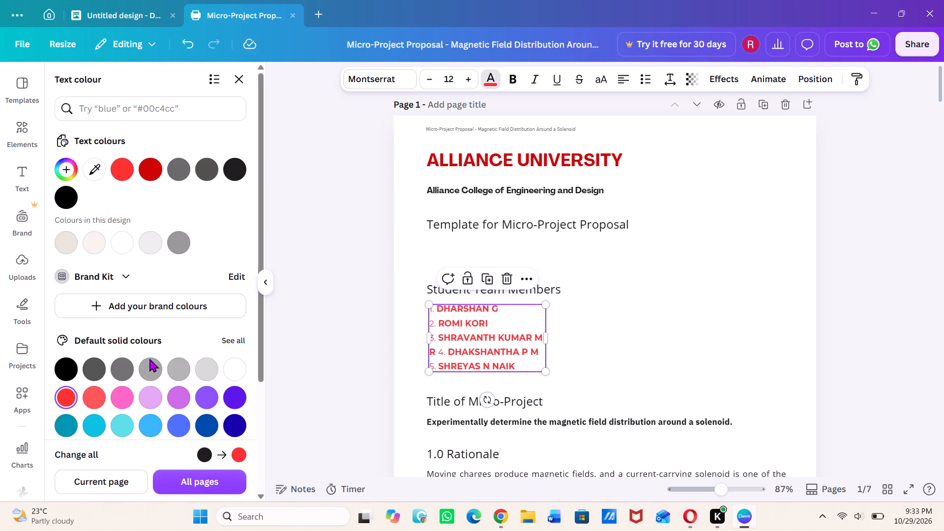
left_click(153, 371)
left_click(130, 372)
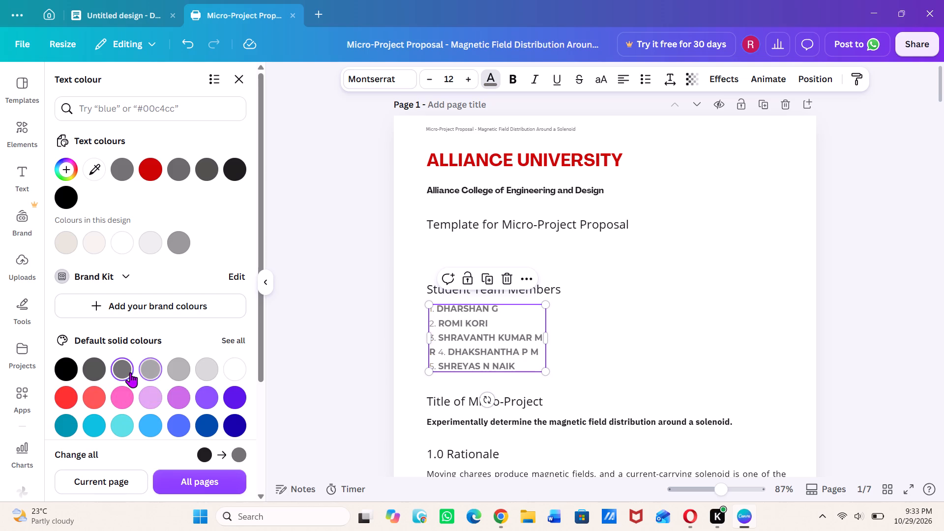
left_click(71, 370)
scroll(142, 398, "down", 2)
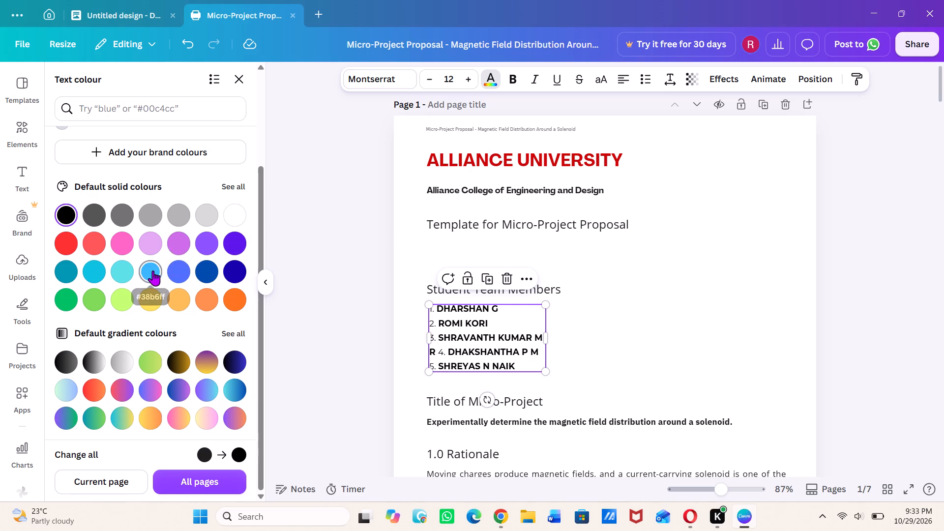
left_click(226, 300)
left_click(189, 245)
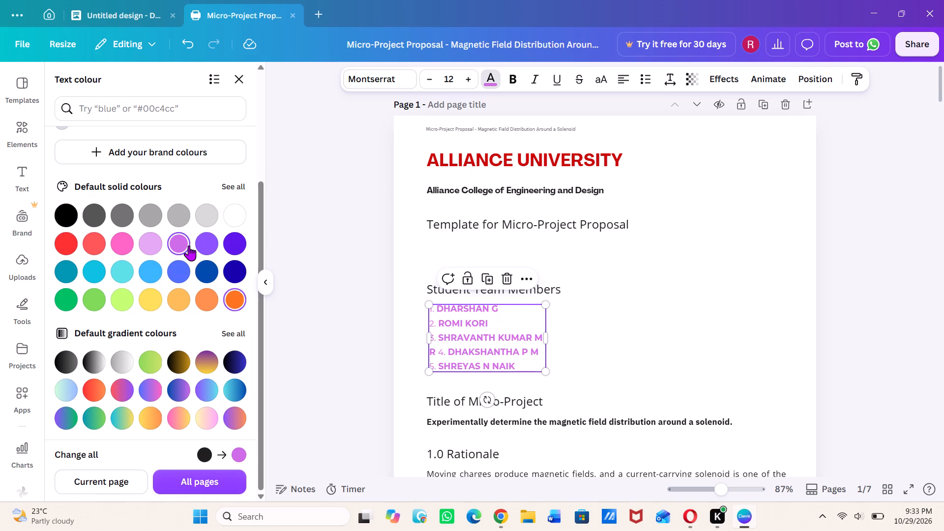
left_click(70, 214)
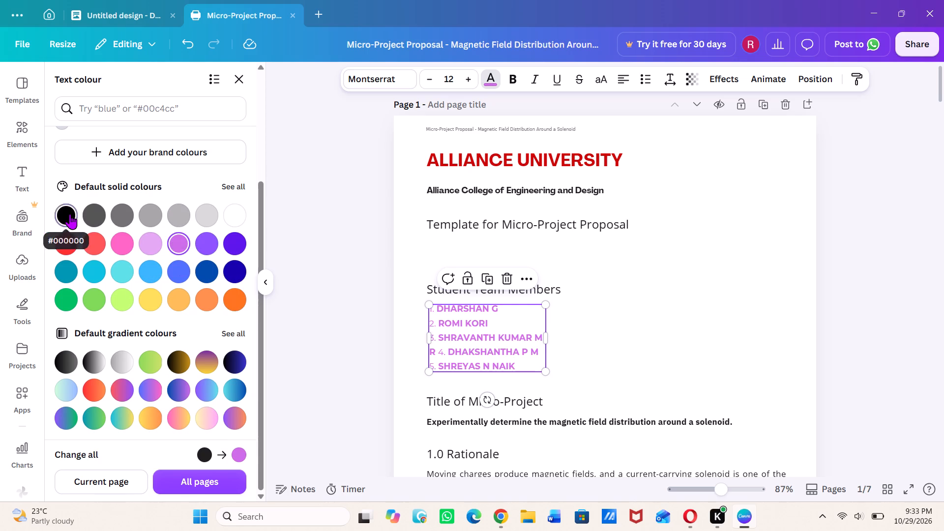
Scale up the student names list slightly, to a font size of about 12.6.
left_click_drag(544, 307, 545, 307)
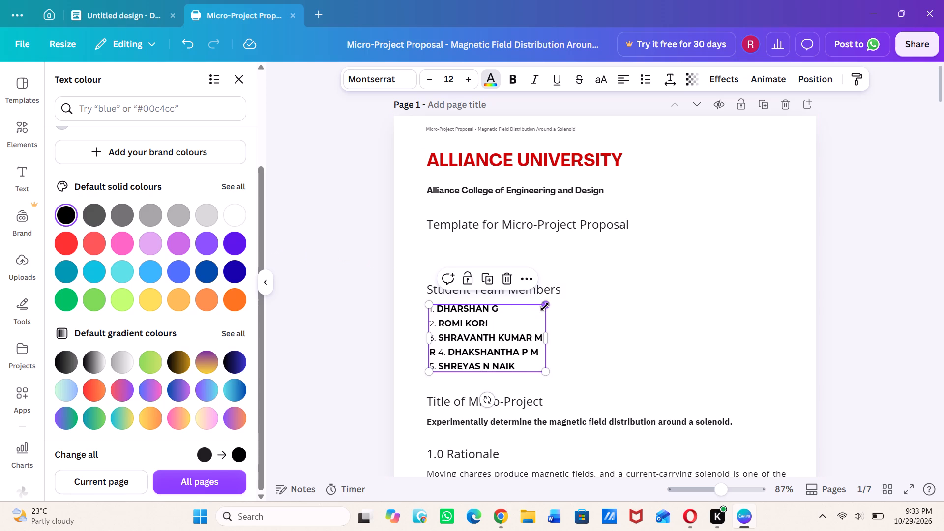
left_click_drag(545, 307, 566, 309)
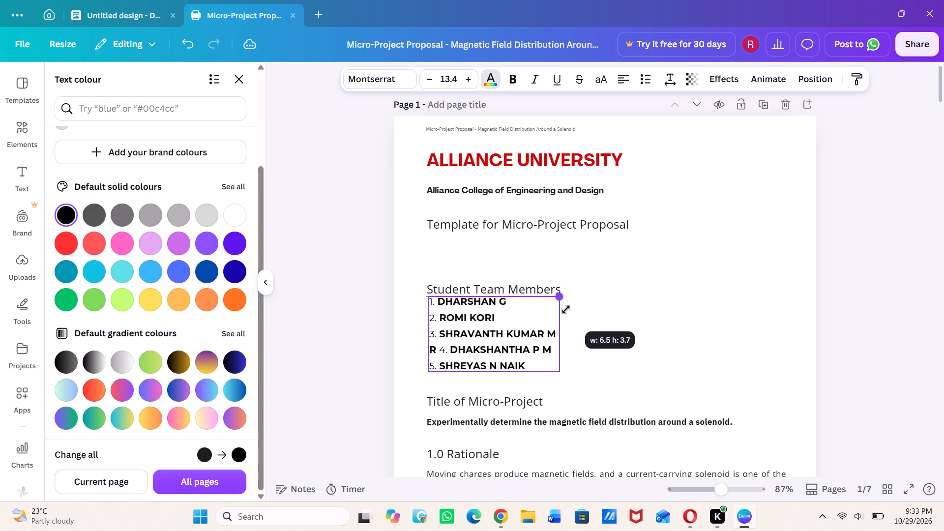
left_click_drag(566, 309, 556, 314)
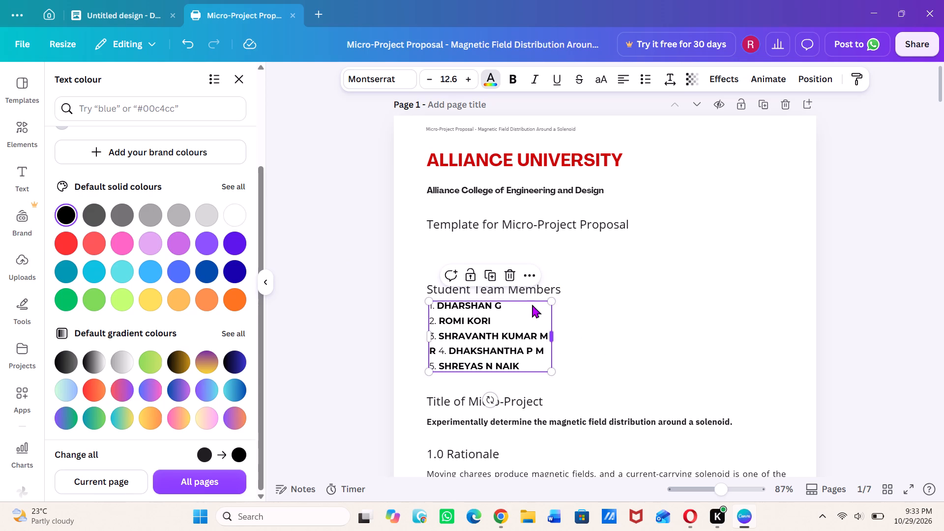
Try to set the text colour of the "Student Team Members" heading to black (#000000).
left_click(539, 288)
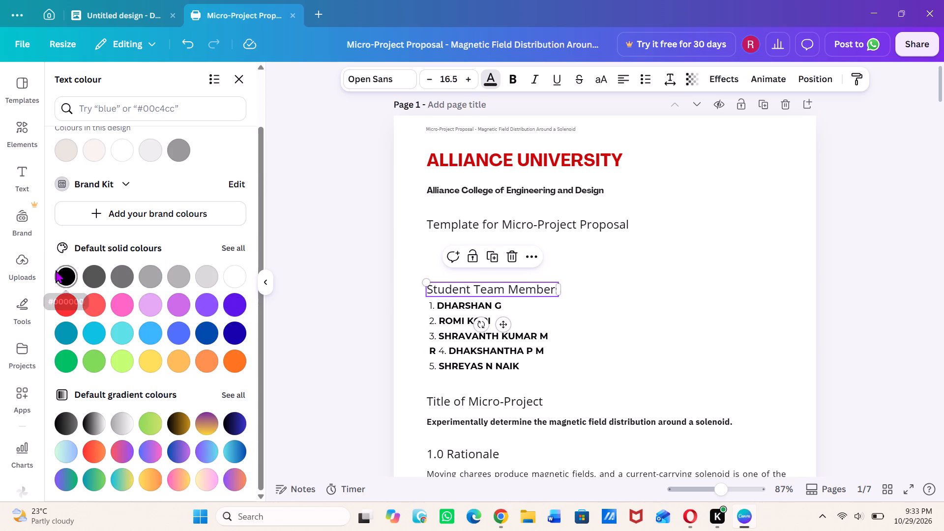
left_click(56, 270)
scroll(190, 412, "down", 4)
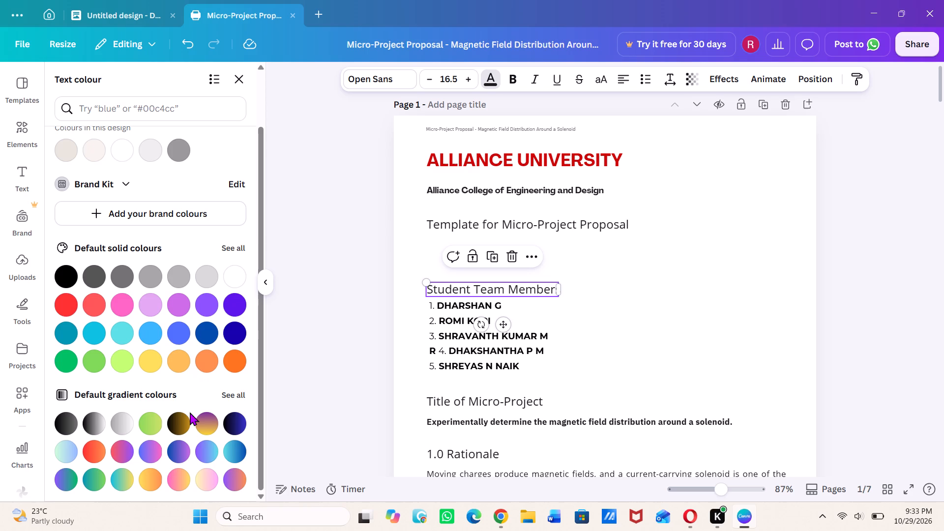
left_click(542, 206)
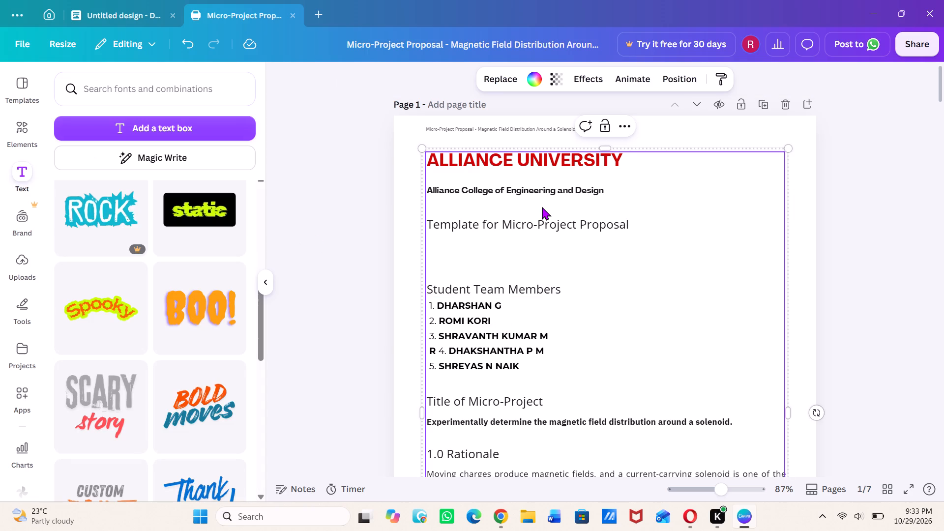
Remove the misplaced initial "R" in front of item 4 in the student names list on page 1.
left_click(437, 347)
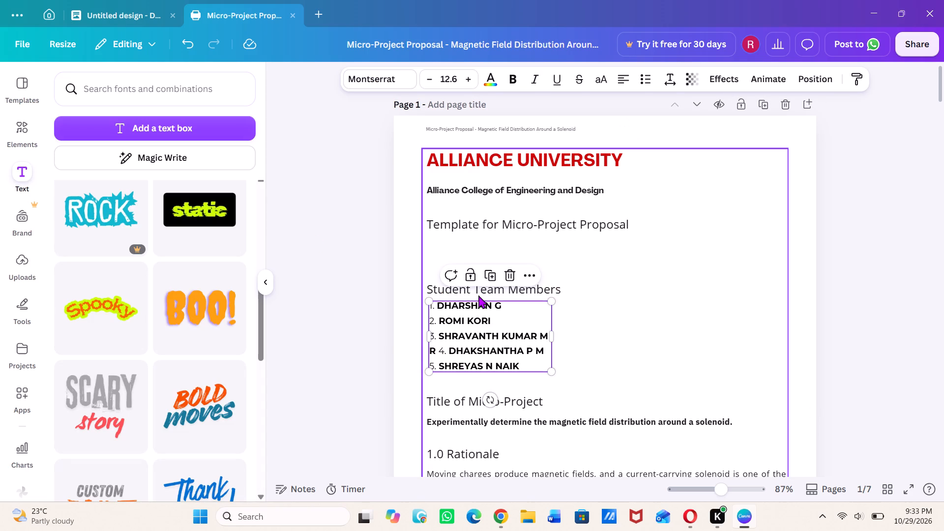
scroll(474, 276, "up", 2)
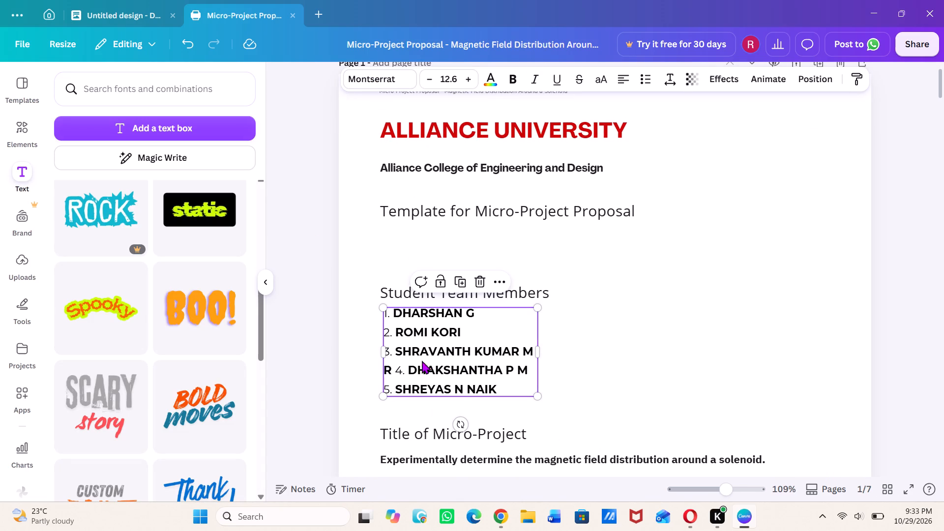
left_click(395, 369)
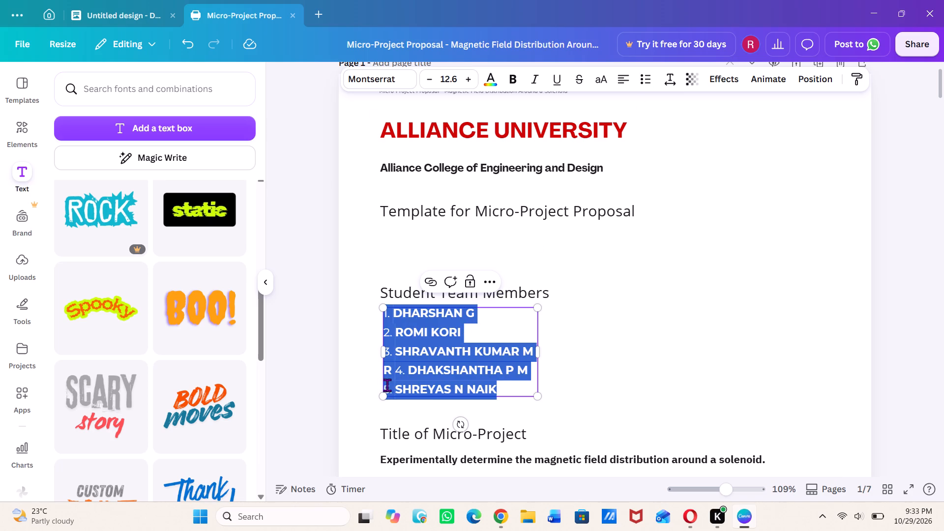
left_click(395, 371)
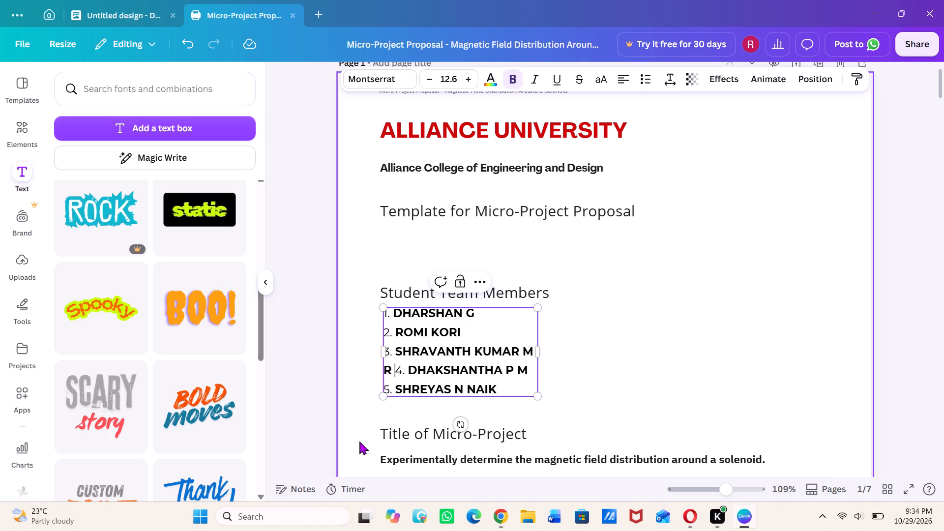
key("backslash")
key("BackSpace")
key("BackSpace")
key("BackSpace")
key("space")
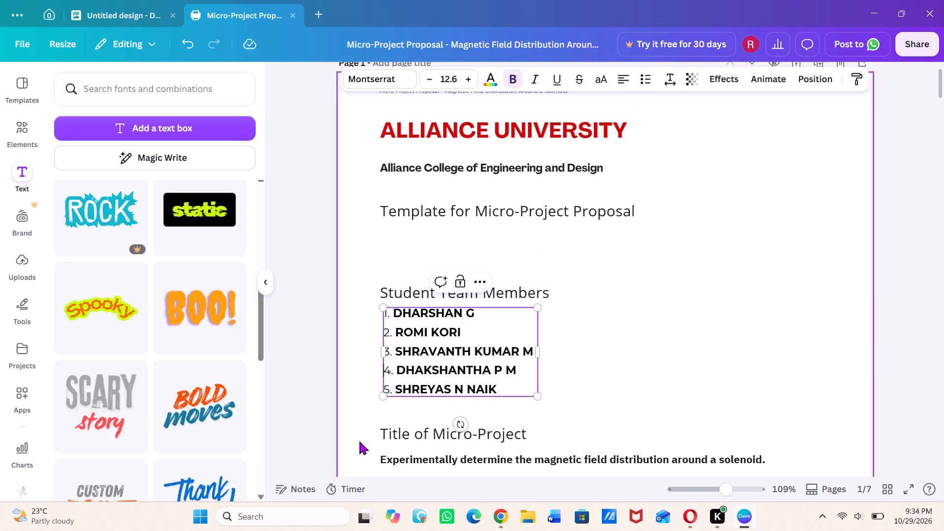
key("space")
key("space")
key("space")
Widen the student names text box slightly and add the initial "R" at the end of the third name.
left_click(384, 368)
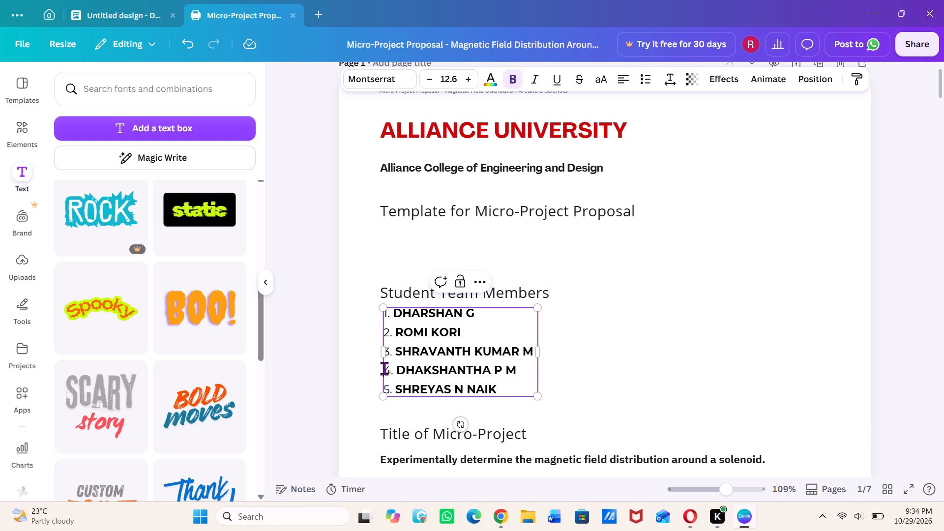
left_click(535, 350)
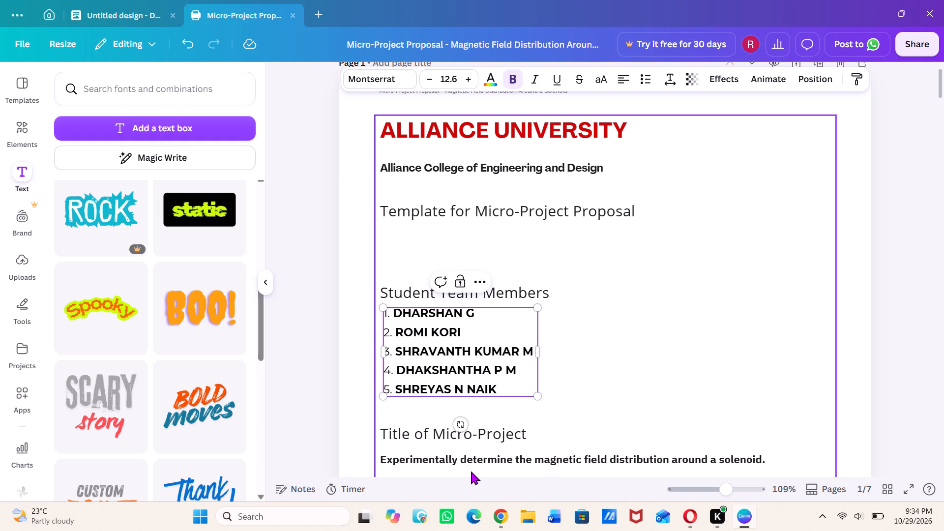
key("space")
key("space")
key("space")
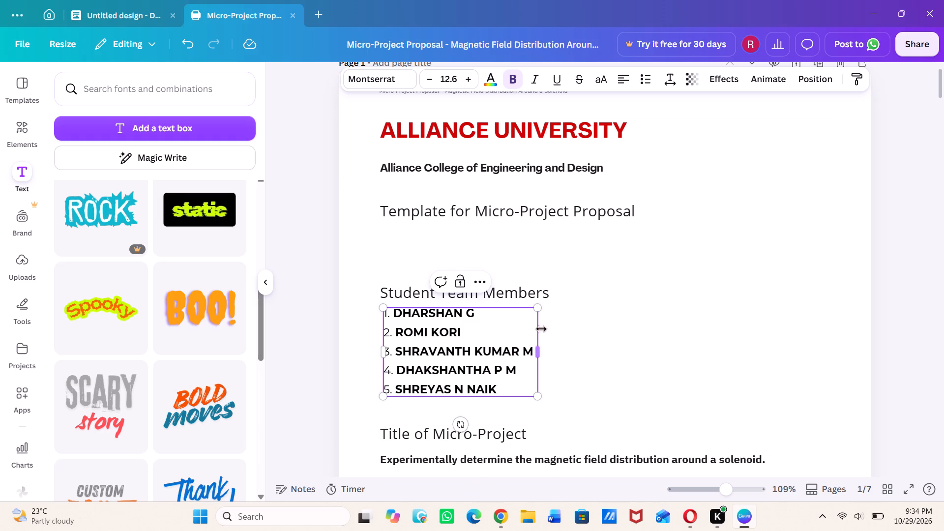
left_click_drag(540, 351, 555, 351)
left_click(534, 351)
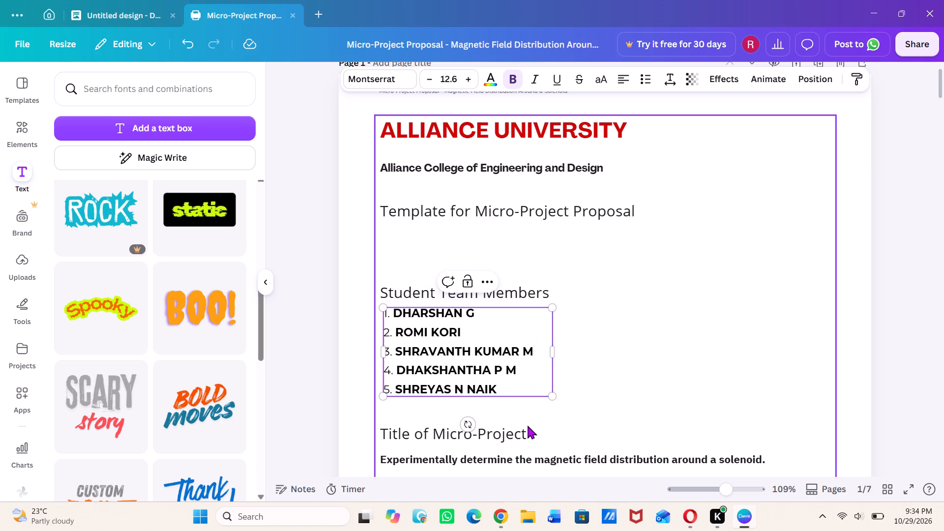
key("space")
key("r")
key("BackSpace")
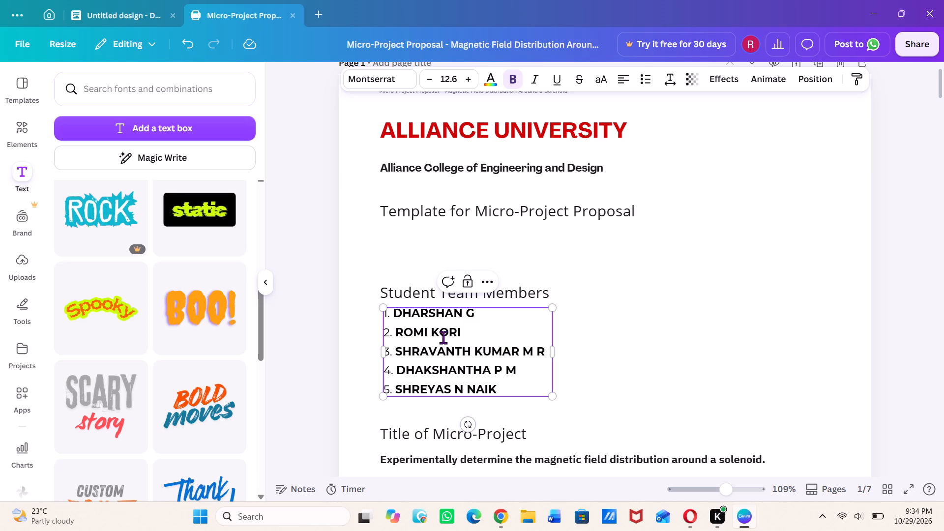
left_click(631, 337)
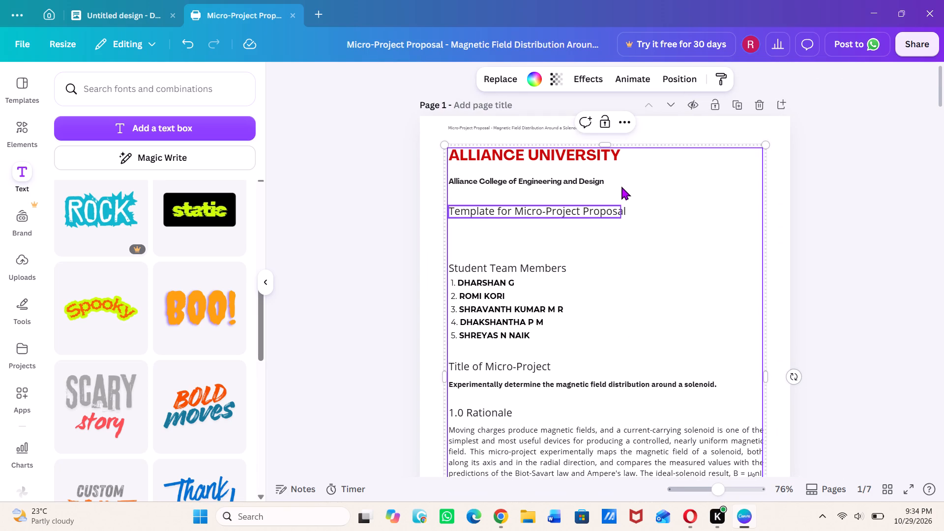
Move the "Template for Micro-Project Proposal" heading slightly down and outward, widen its box, and scale it to a font size of about 18.6.
left_click_drag(563, 208, 557, 214)
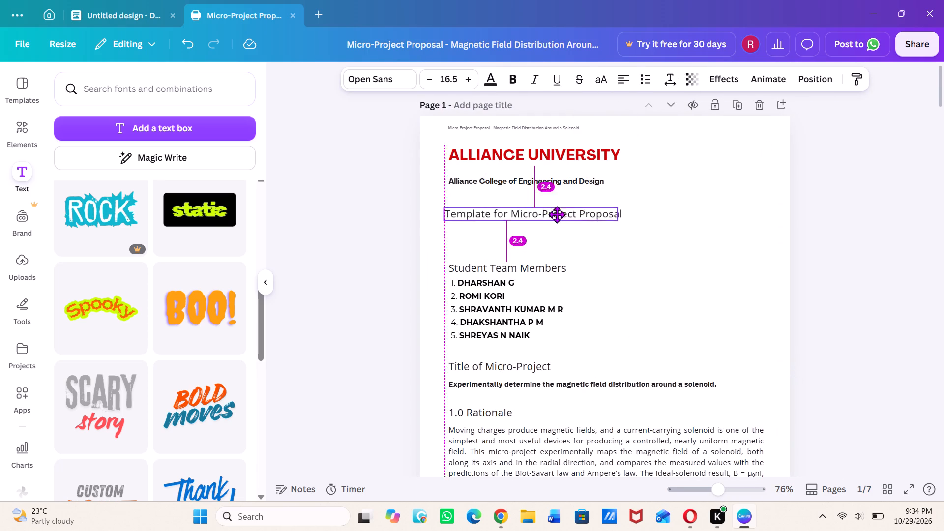
left_click_drag(557, 214, 556, 220)
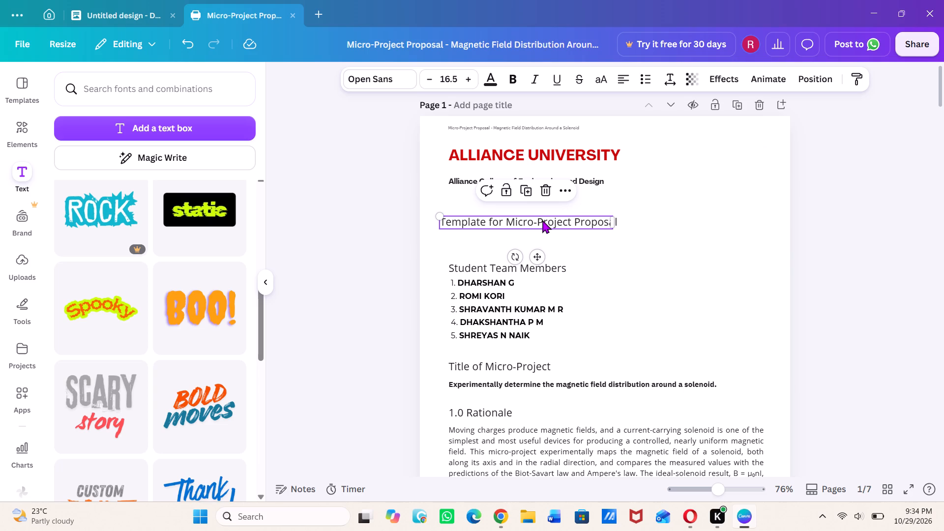
left_click_drag(614, 225, 632, 237)
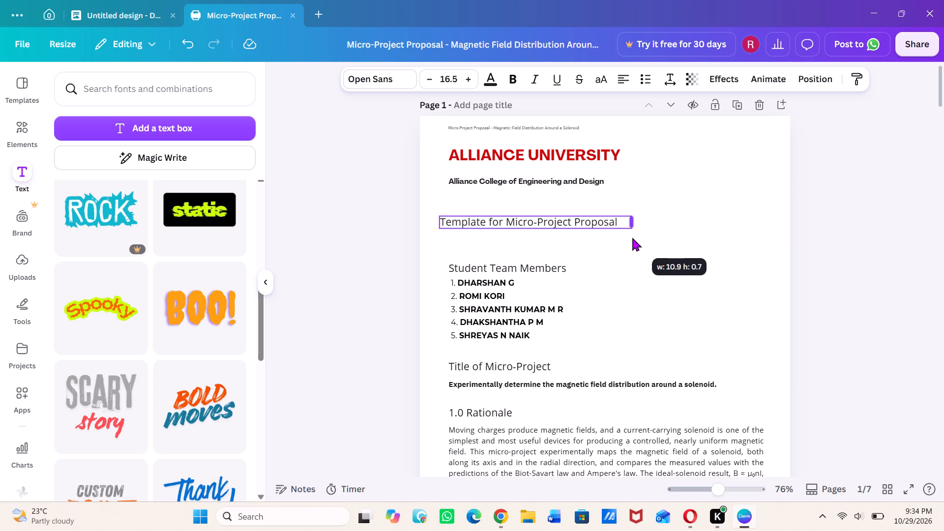
left_click_drag(632, 237, 630, 242)
left_click_drag(627, 228, 628, 236)
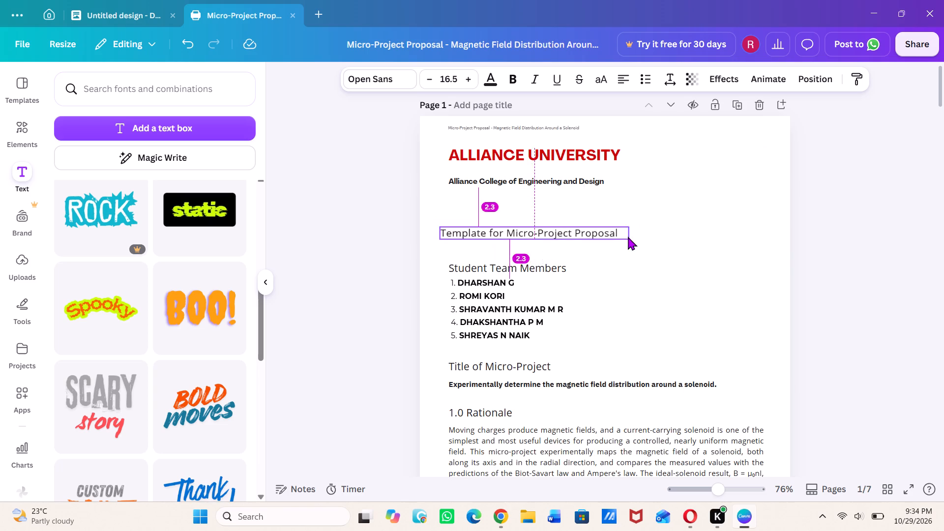
left_click_drag(440, 226, 442, 215)
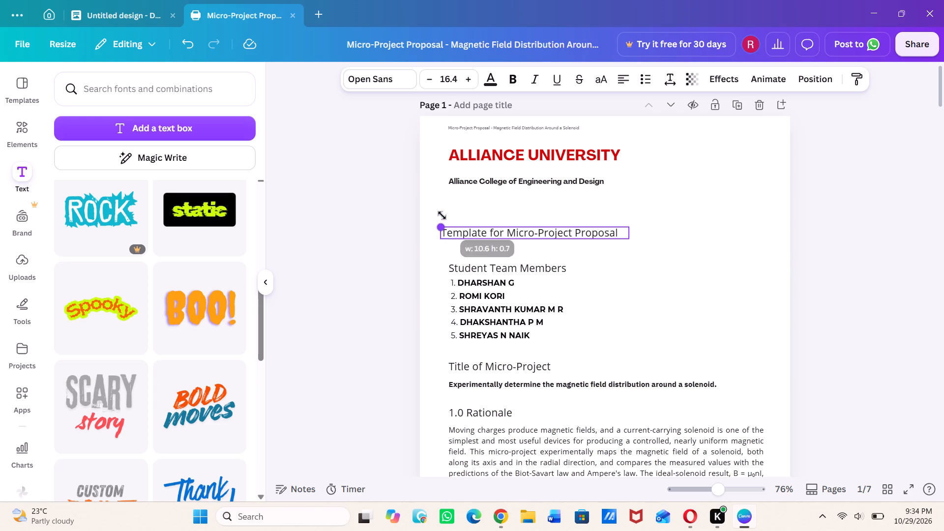
left_click_drag(442, 215, 424, 210)
left_click_drag(545, 233, 561, 220)
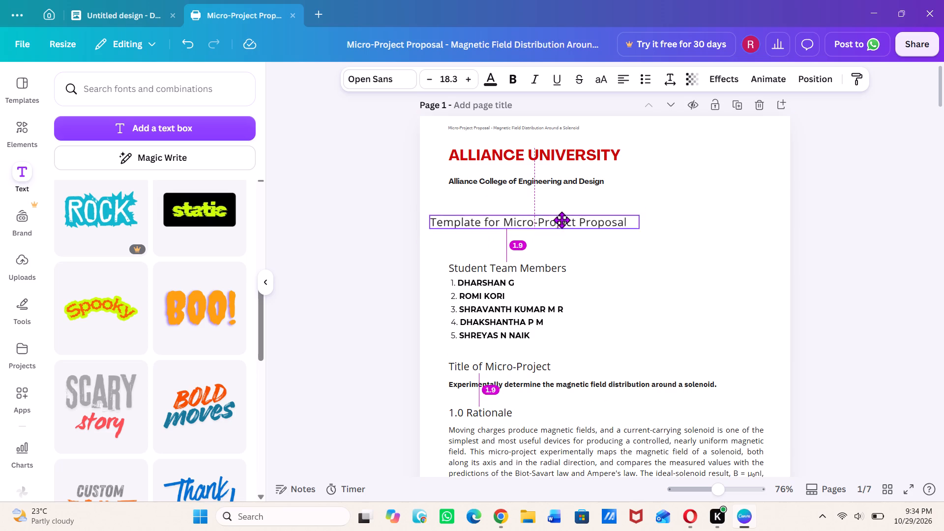
left_click_drag(561, 220, 565, 217)
left_click_drag(440, 207, 439, 206)
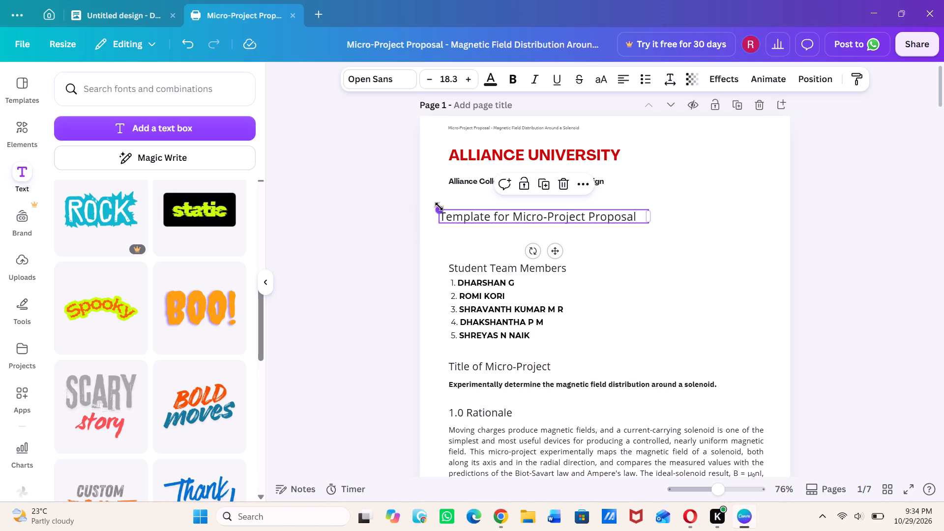
left_click_drag(439, 206, 436, 200)
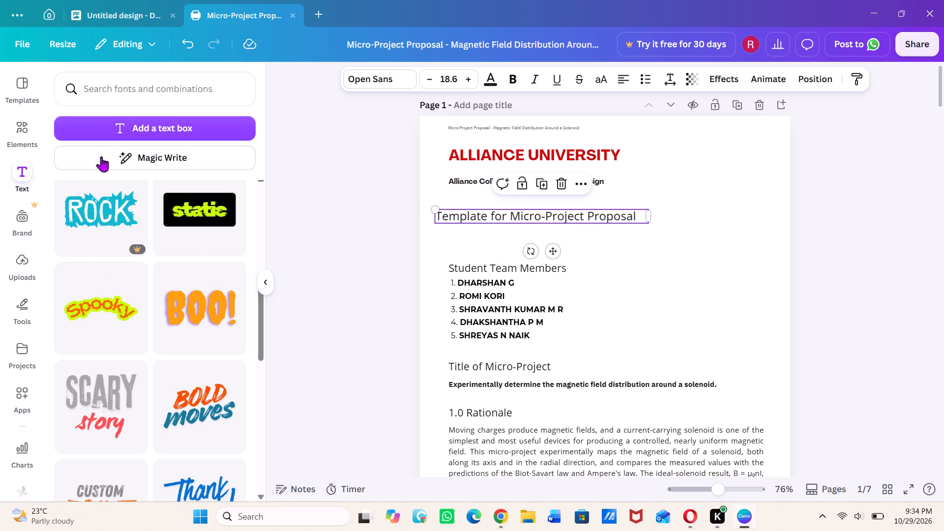
Set the font of the "Template for Micro-Project Proposal" heading to Archivo Black.
left_click(396, 75)
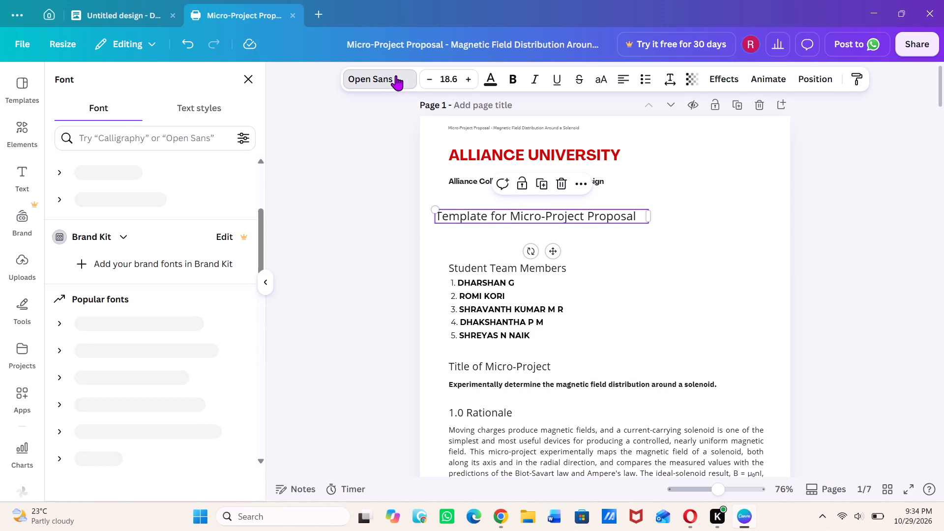
scroll(104, 368, "down", 2)
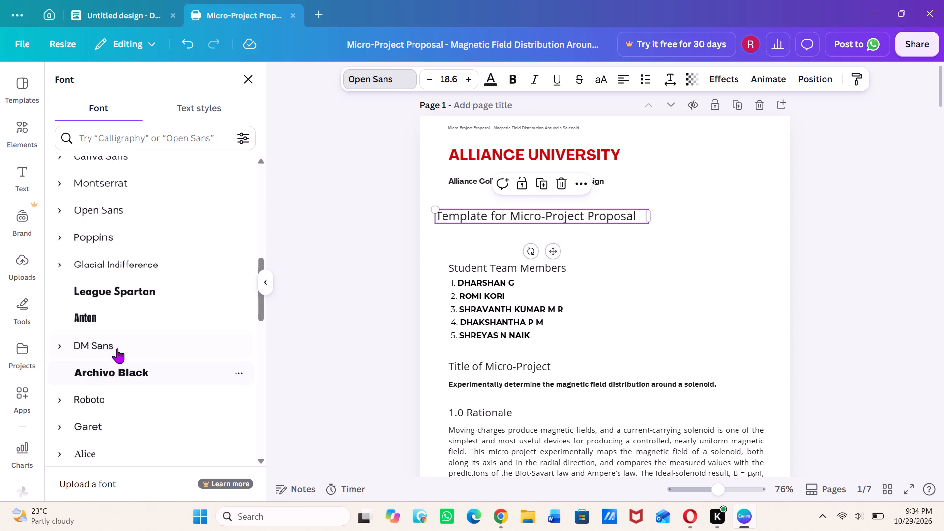
left_click(140, 365)
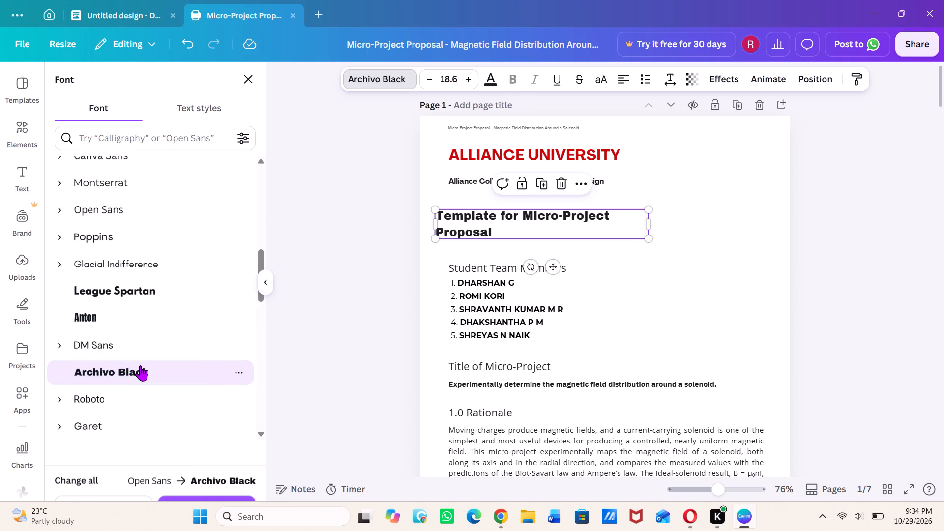
left_click(688, 290)
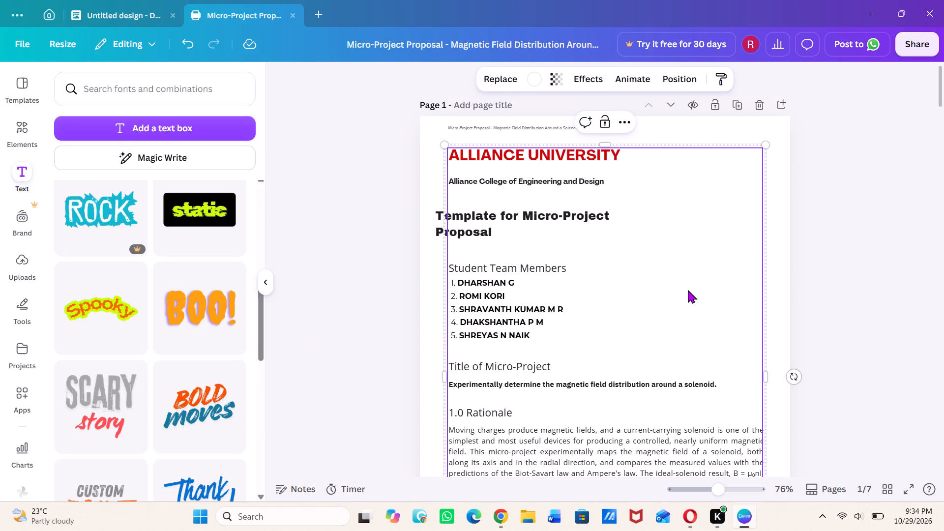
Move the large background frame behind the page 1 text up to the page's top edge and try enlarging it from its upper corner.
left_click_drag(538, 220, 546, 218)
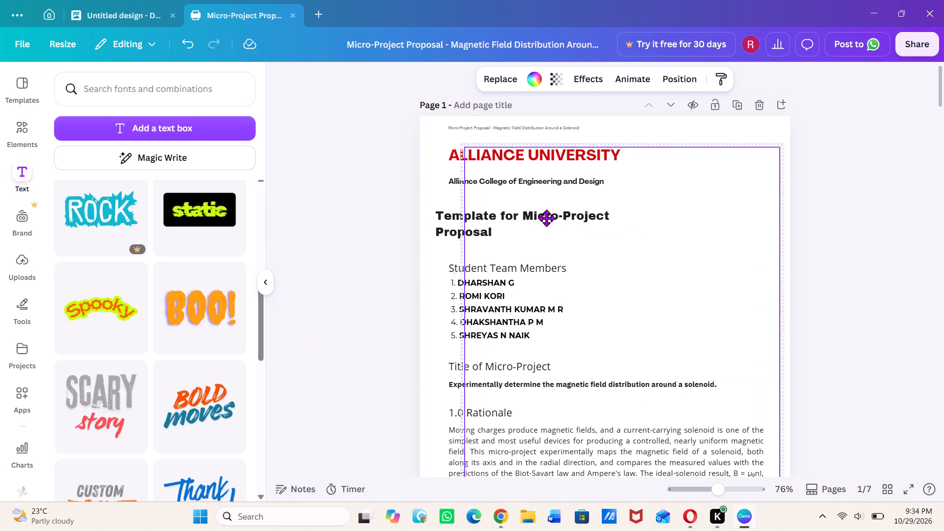
left_click_drag(546, 218, 523, 191)
left_click_drag(754, 120, 769, 120)
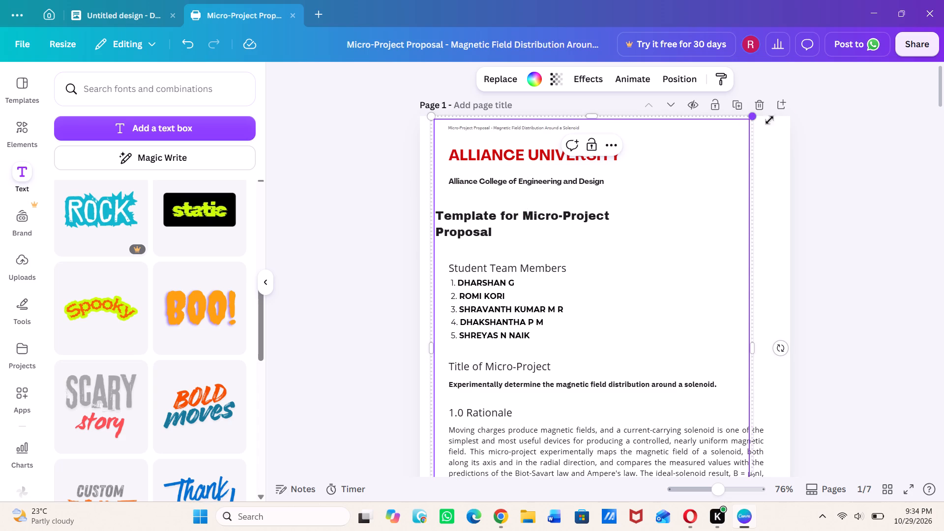
left_click_drag(769, 120, 801, 120)
left_click(796, 138)
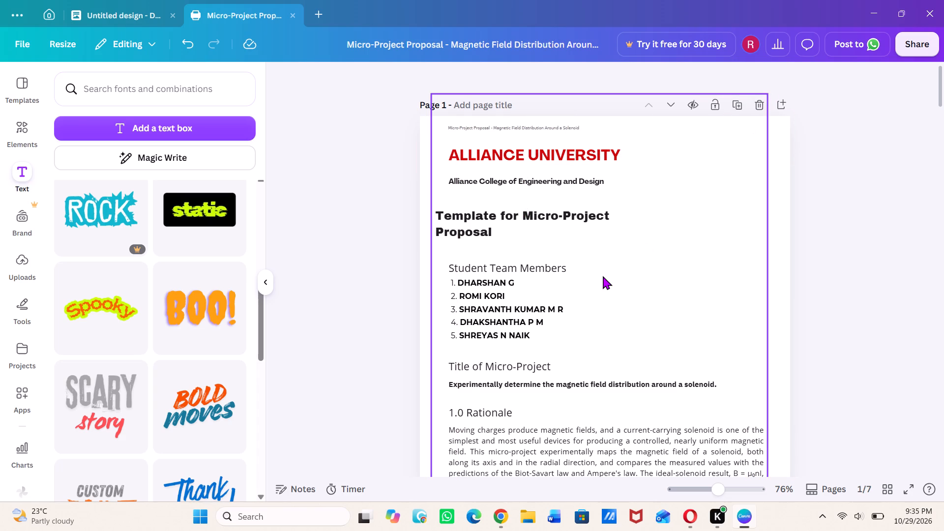
Review all seven pages of the proposal, including the action plan and resource tables, and return to page 1.
scroll(603, 276, "down", 4)
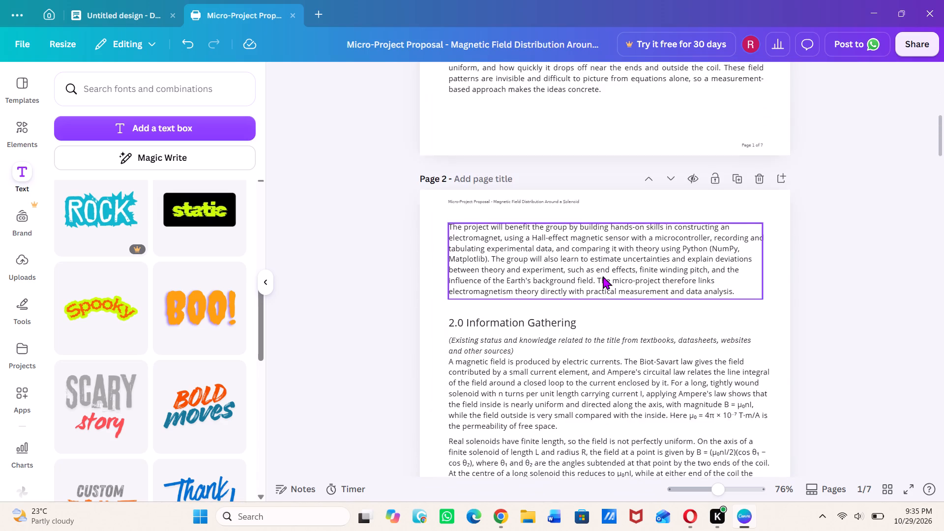
scroll(603, 276, "down", 5)
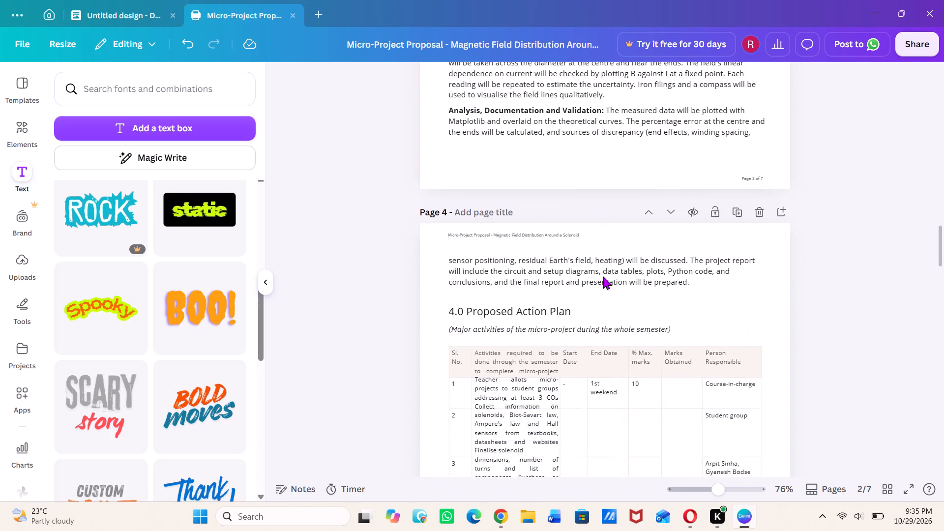
scroll(603, 276, "down", 8)
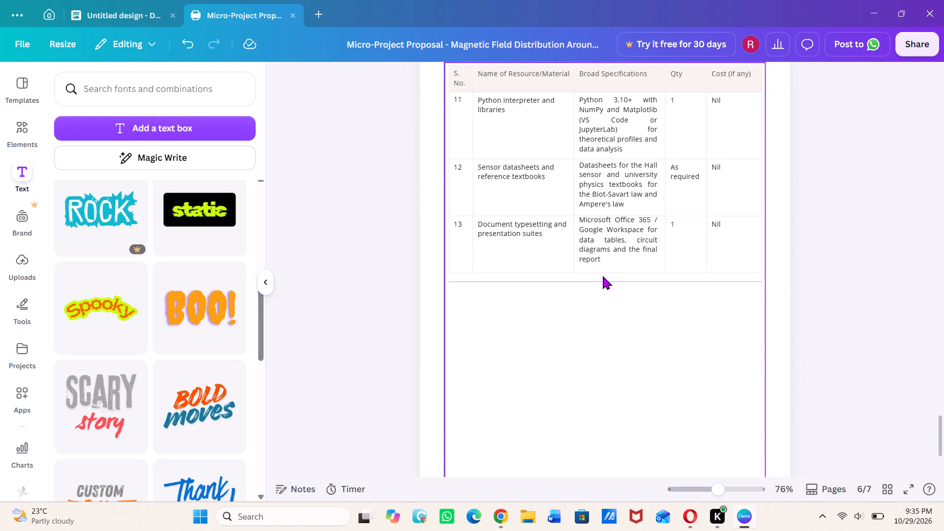
scroll(603, 276, "up", 6)
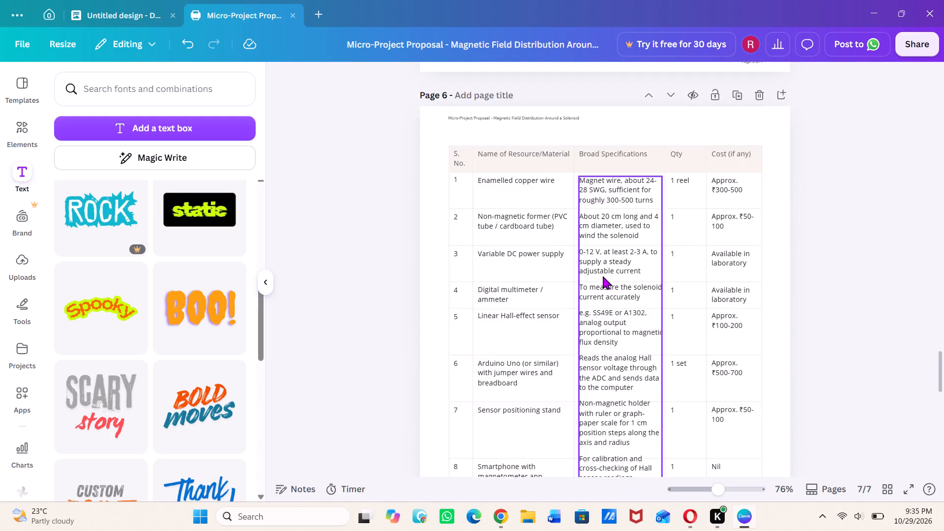
scroll(603, 276, "down", 2)
scroll(603, 276, "up", 2)
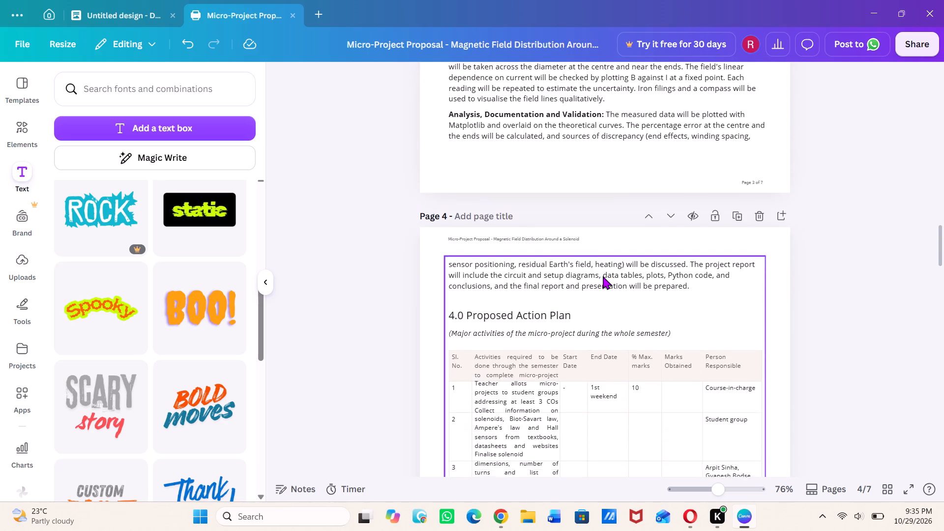
scroll(603, 276, "down", 4)
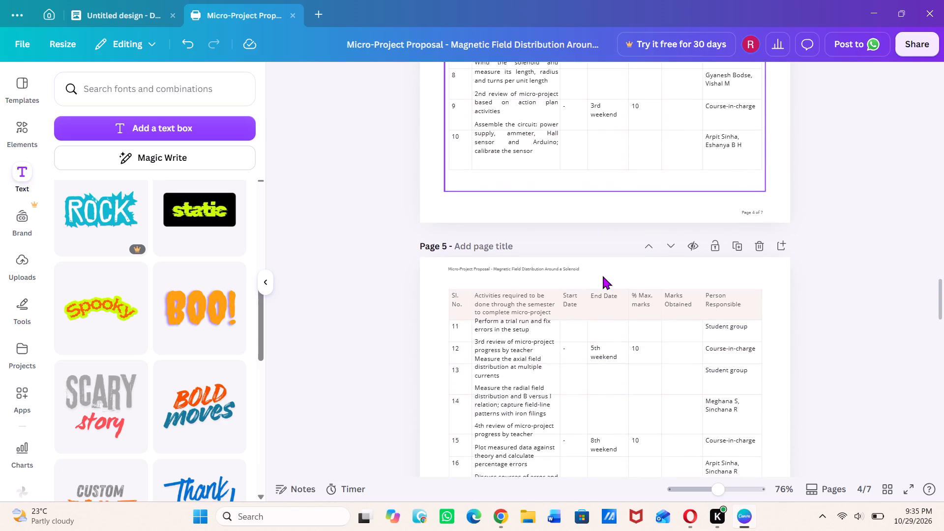
scroll(603, 276, "down", 8)
scroll(603, 276, "up", 1)
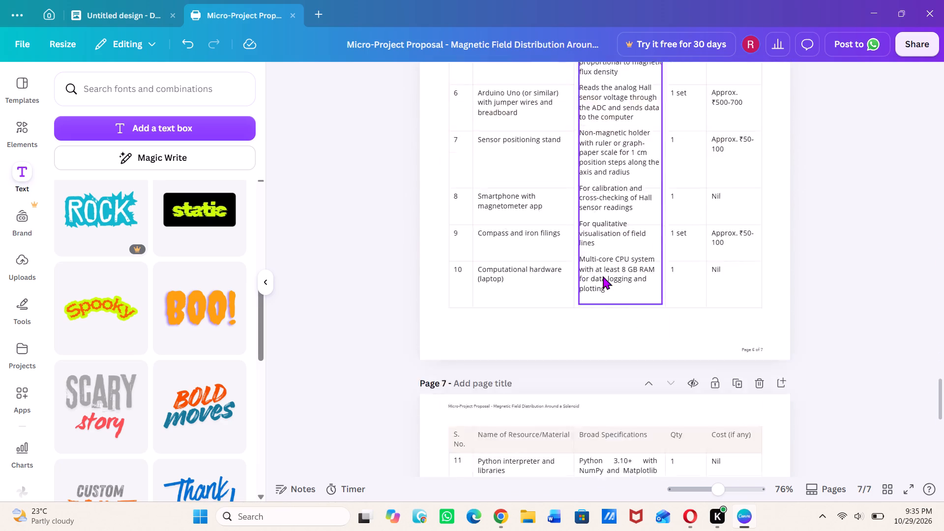
scroll(603, 276, "up", 3)
scroll(696, 77, "up", 3)
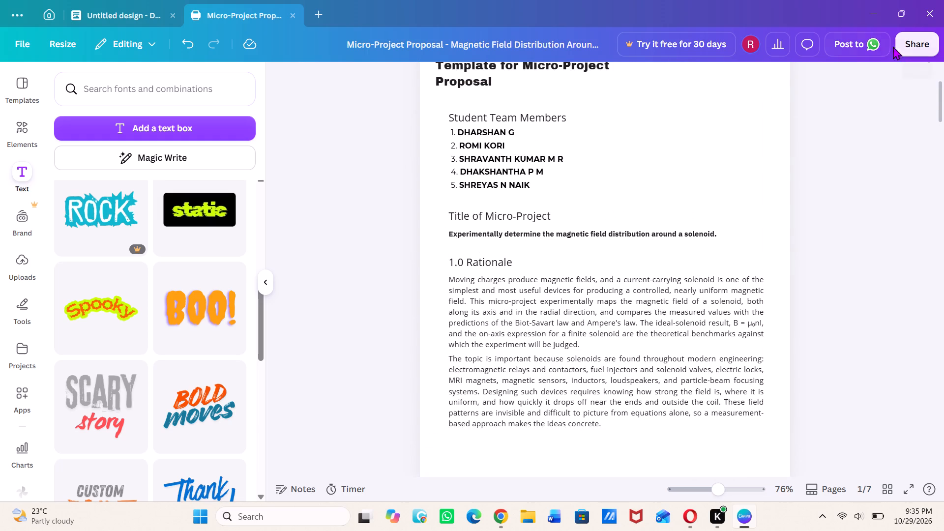
Set the design's sharing access level to "Anyone with the link".
left_click(853, 47)
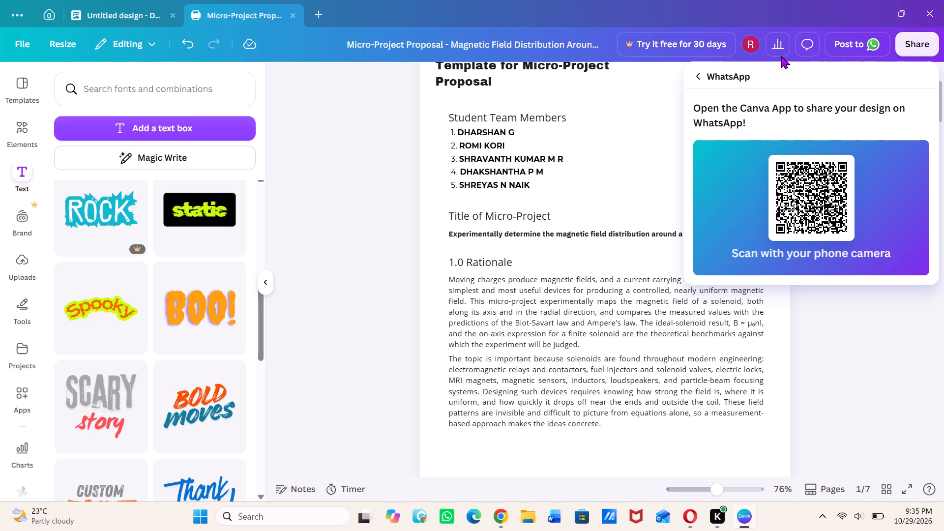
left_click(904, 38)
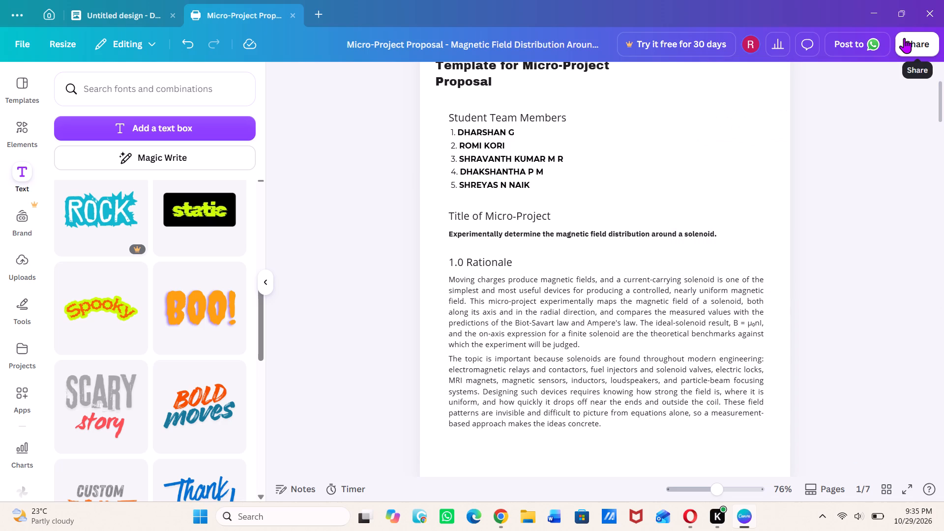
left_click(904, 38)
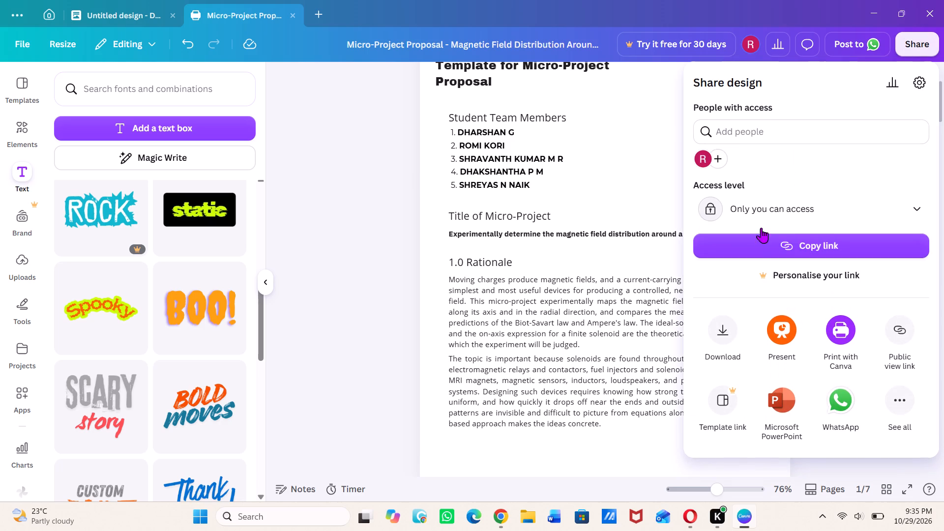
left_click(787, 210)
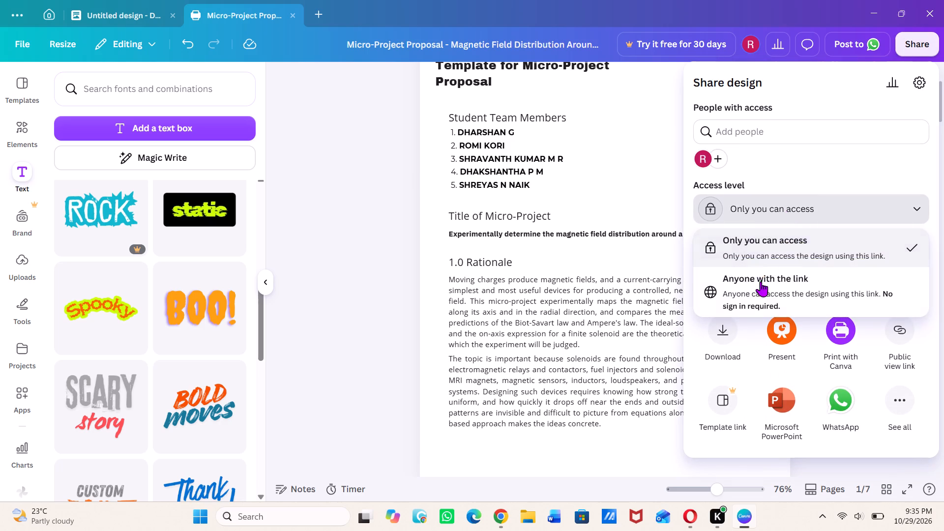
left_click(757, 294)
Prepare a download of all pages of the proposal as a PDF with the Digital preset.
left_click(719, 336)
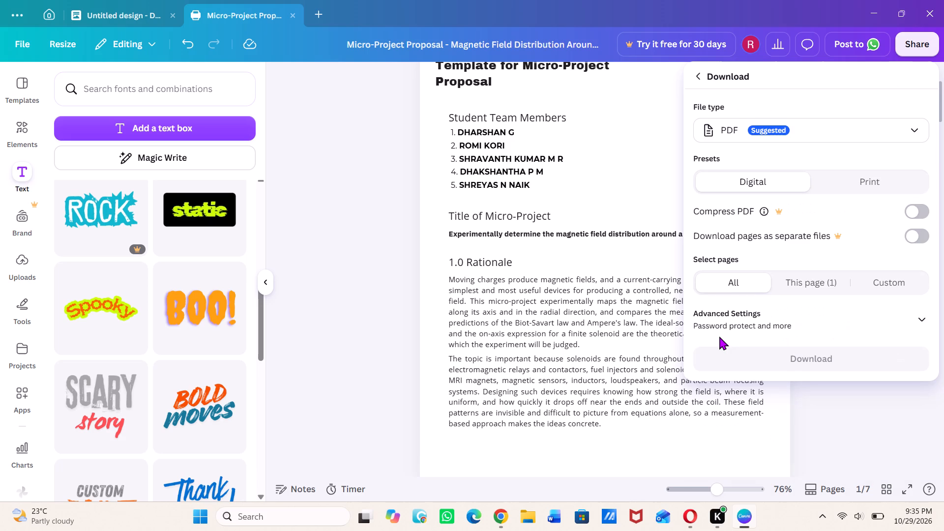
left_click(826, 133)
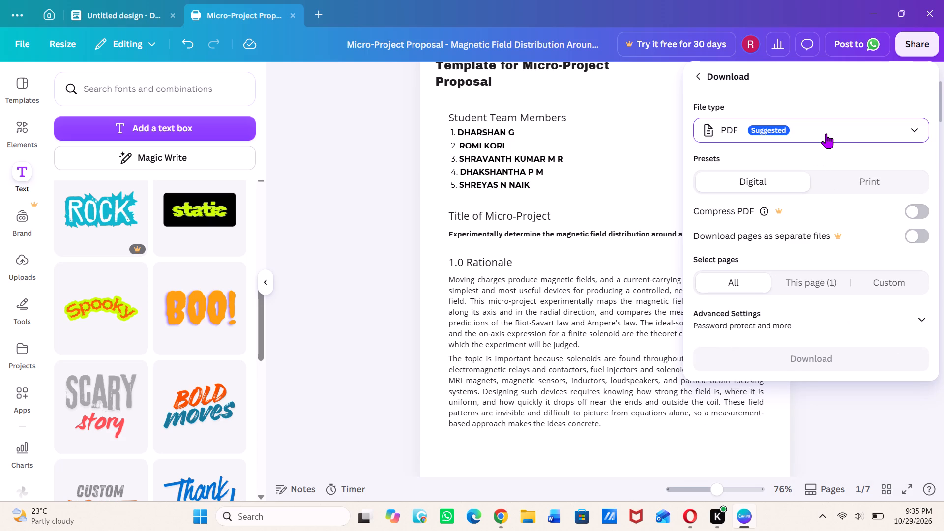
left_click(826, 133)
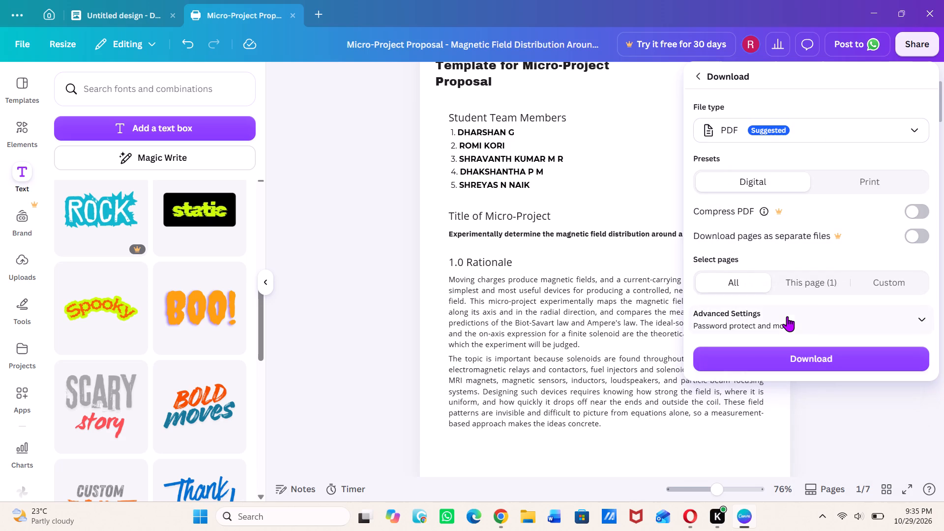
Download all pages as a PDF with the Digital preset and save it in Downloads under the suggested file name.
left_click(841, 321)
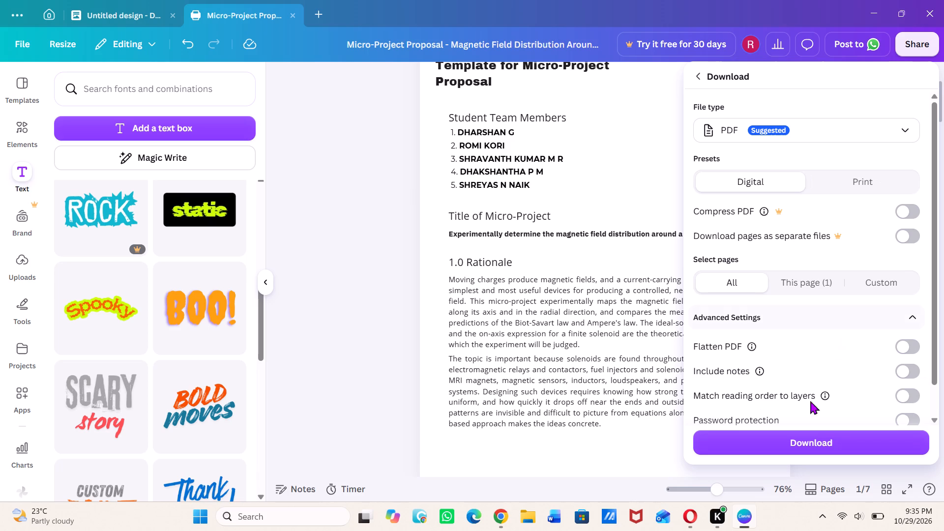
left_click(801, 438)
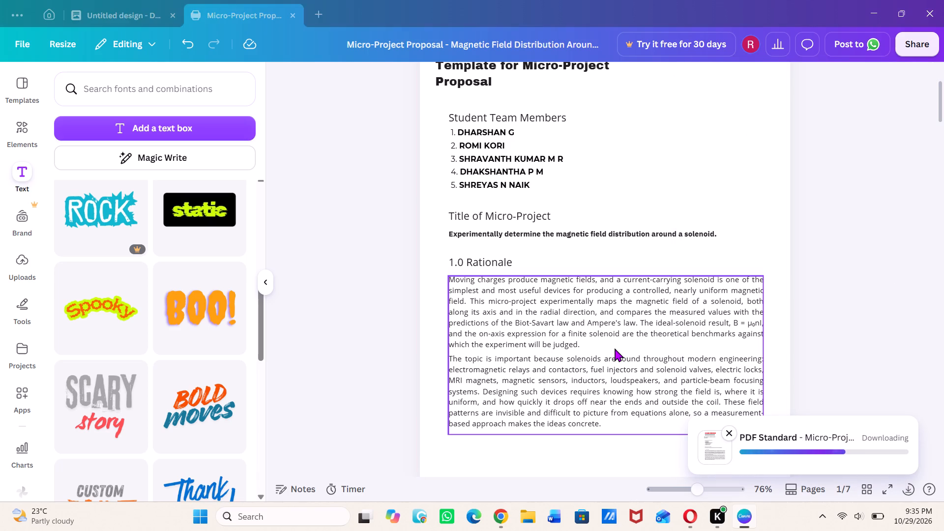
left_click(374, 276)
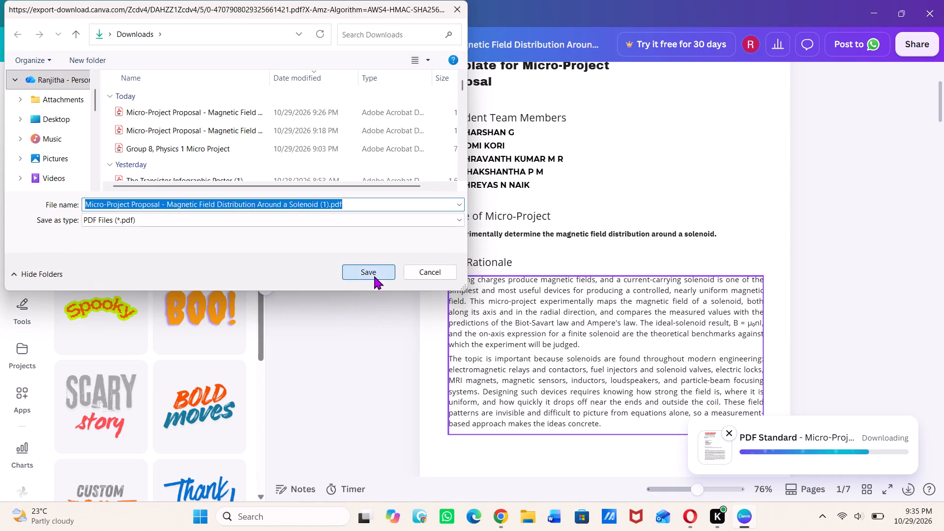
Show the exported PDF in File Explorer and open the "Group 8, Physics 1 Micro Project" PDF from Downloads.
scroll(466, 174, "up", 2)
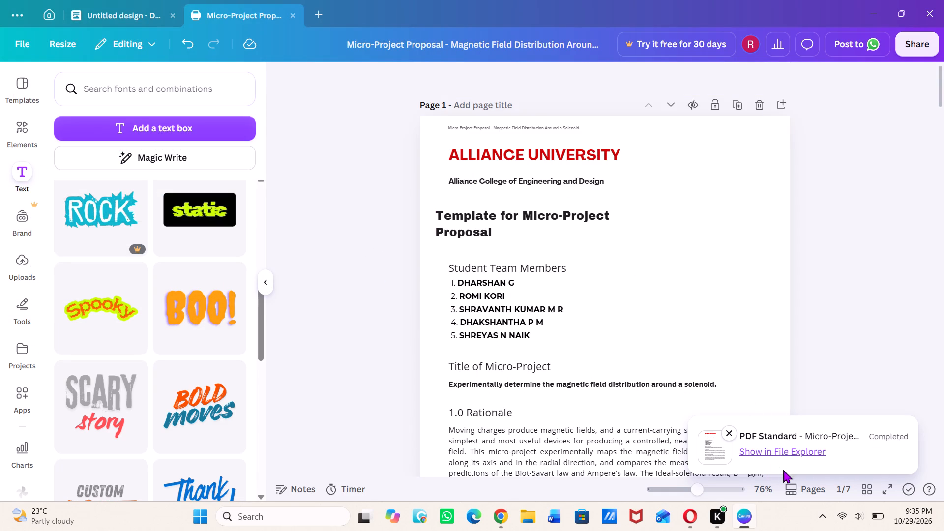
left_click(784, 450)
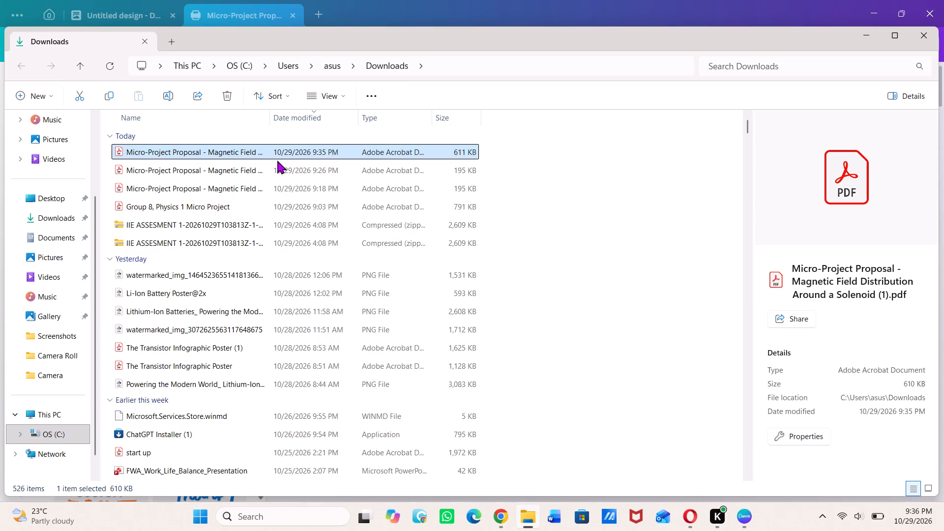
double_click(265, 203)
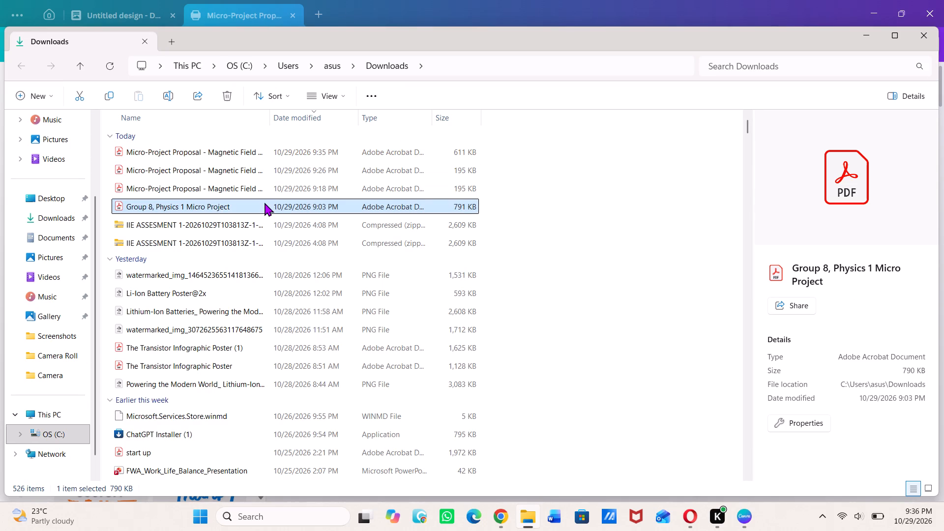
Open the "Group 8, Physics 1 Micro Project" PDF from Downloads, check its title block, and return to the Canva proposal.
double_click(265, 203)
left_click(142, 8)
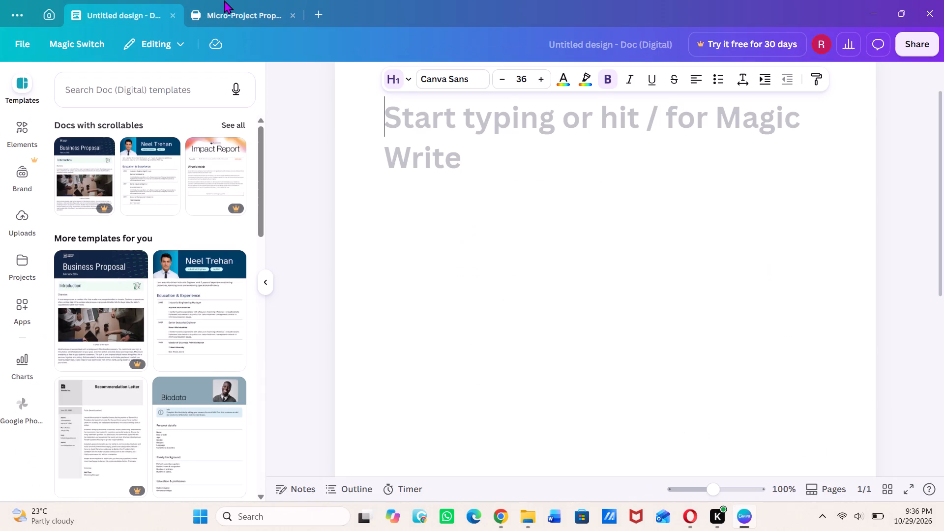
left_click_drag(224, 0, 217, 23)
left_click(217, 23)
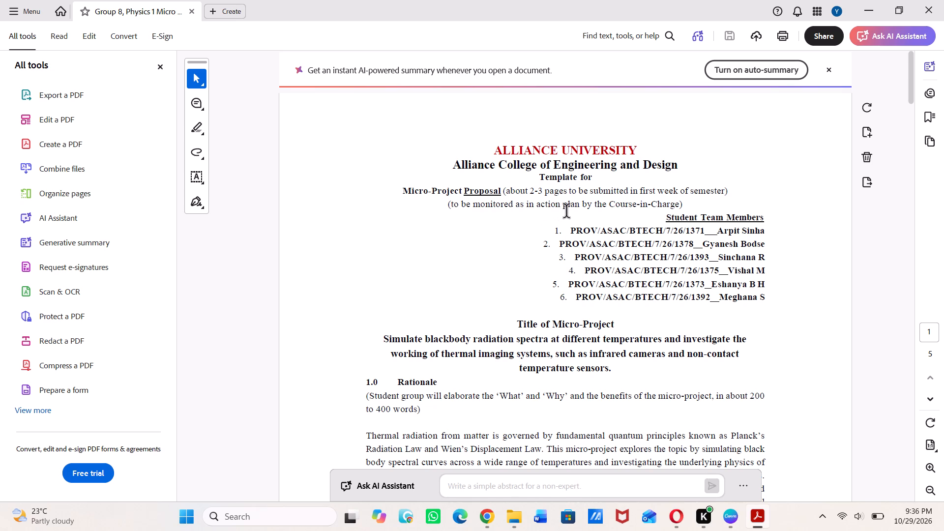
left_click(858, 11)
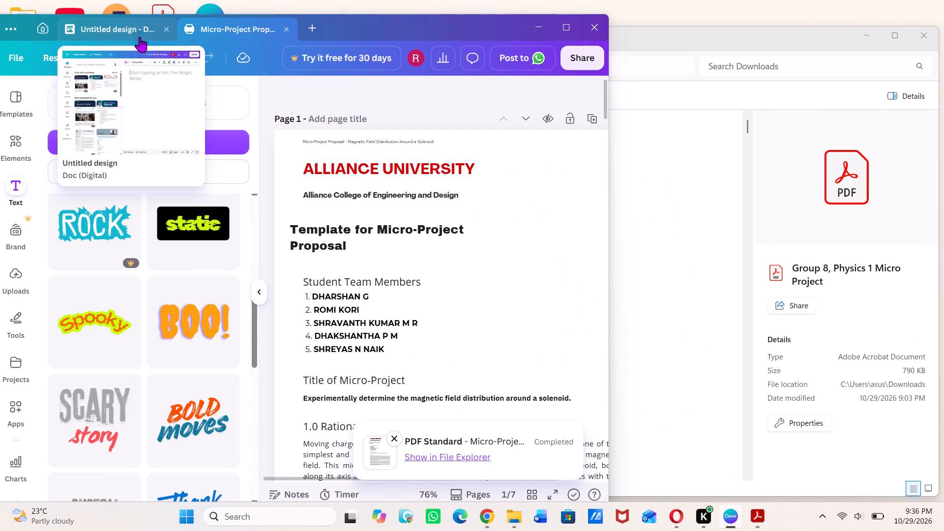
Delete "Template for" from the page 1 heading so it reads "Micro-Project Proposal".
left_click(362, 222)
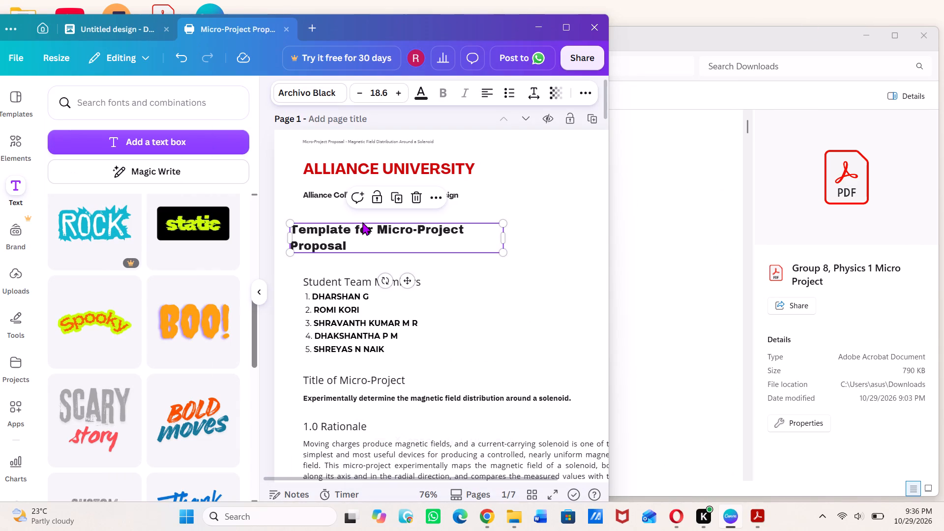
left_click(372, 230)
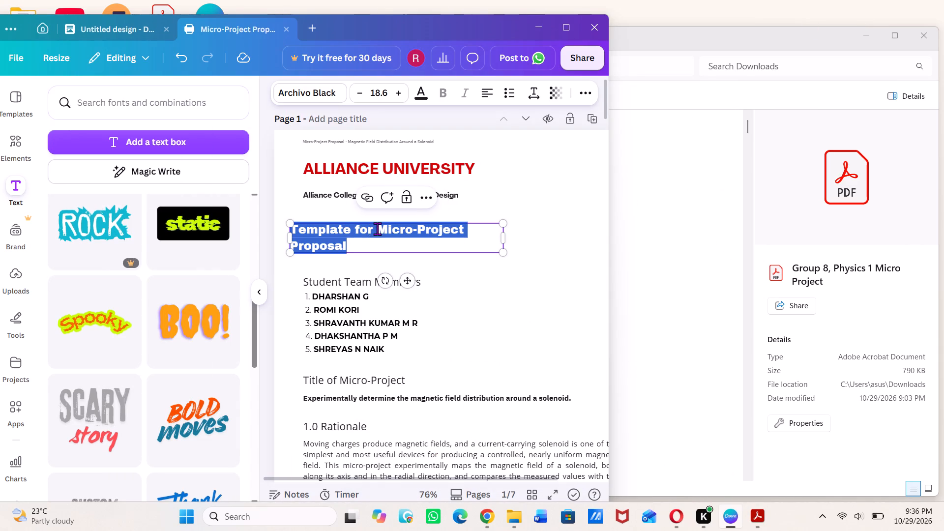
left_click(377, 229)
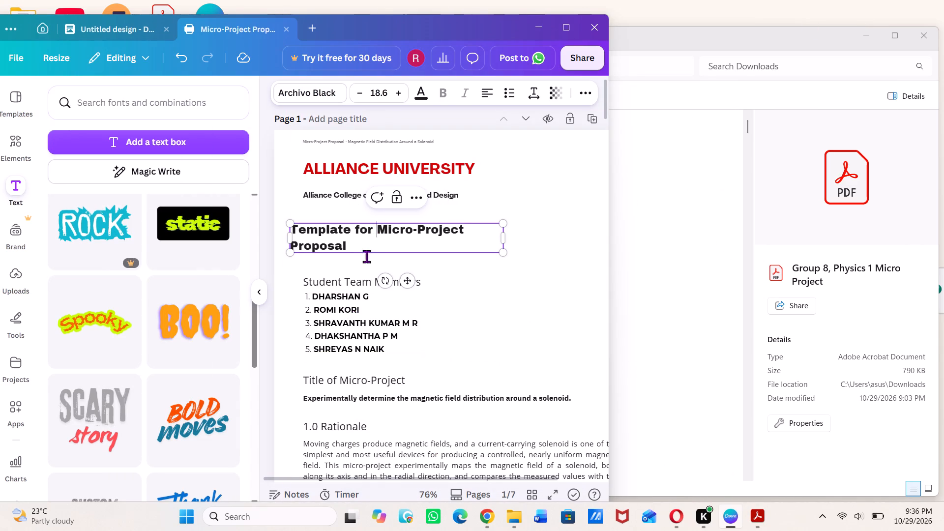
key("BackSpace")
key("BackSpace")
key("BackSpace")
key("BackSpace")
key("BackSpace")
key("BackSpace")
key("BackSpace")
key("BackSpace")
key("BackSpace")
key("BackSpace")
key("BackSpace")
key("BackSpace")
key("BackSpace")
key("BackSpace")
key("BackSpace")
key("BackSpace")
key("BackSpace")
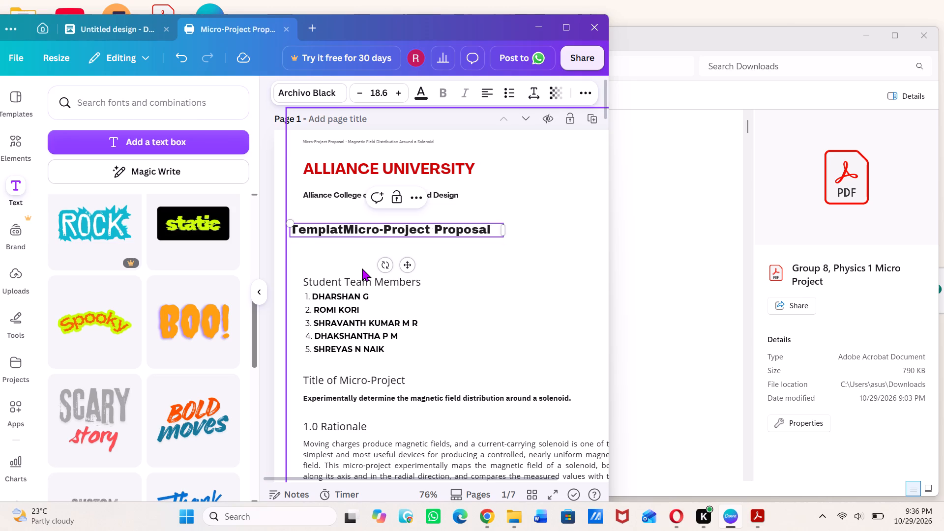
key("BackSpace")
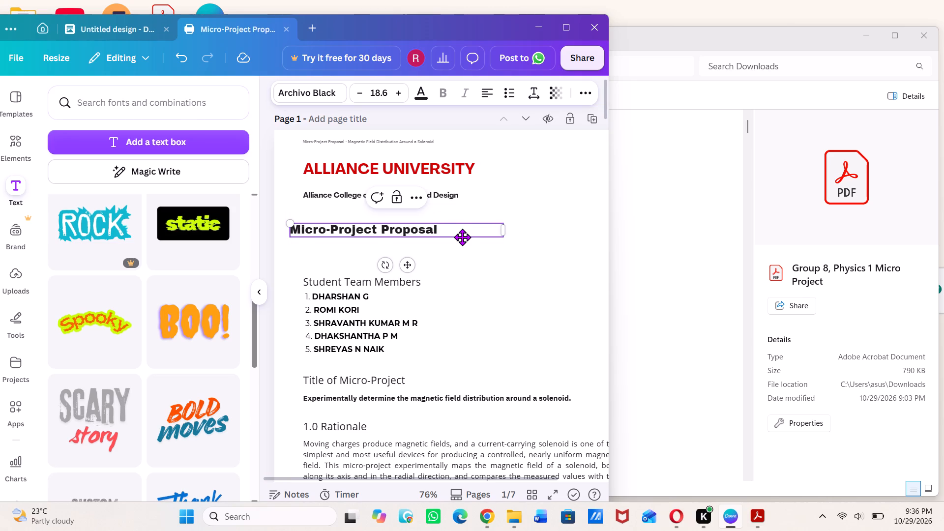
Add an extra space before "Proposal" and spaces around the hyphen so the heading reads "Micro - Project Proposal".
left_click(462, 237)
left_click(454, 230)
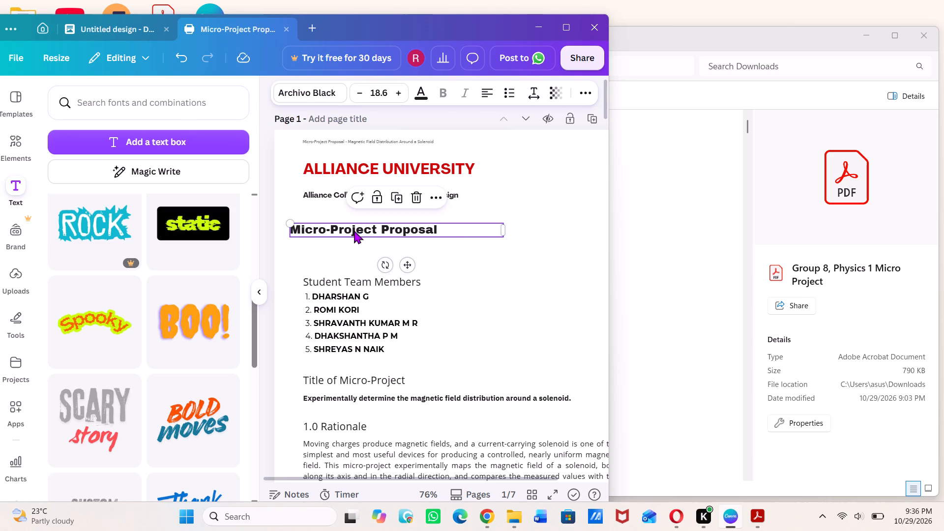
left_click(374, 226)
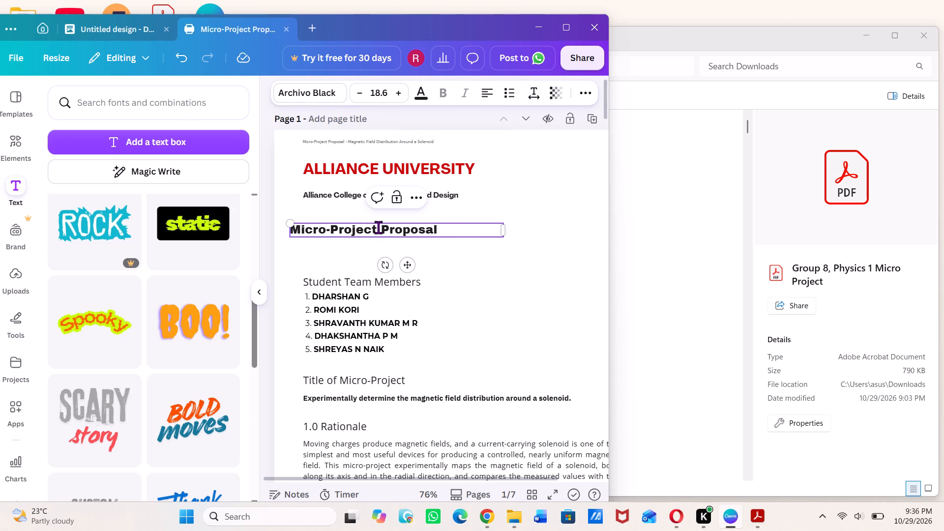
left_click(377, 228)
key("space")
left_click(328, 231)
key("space")
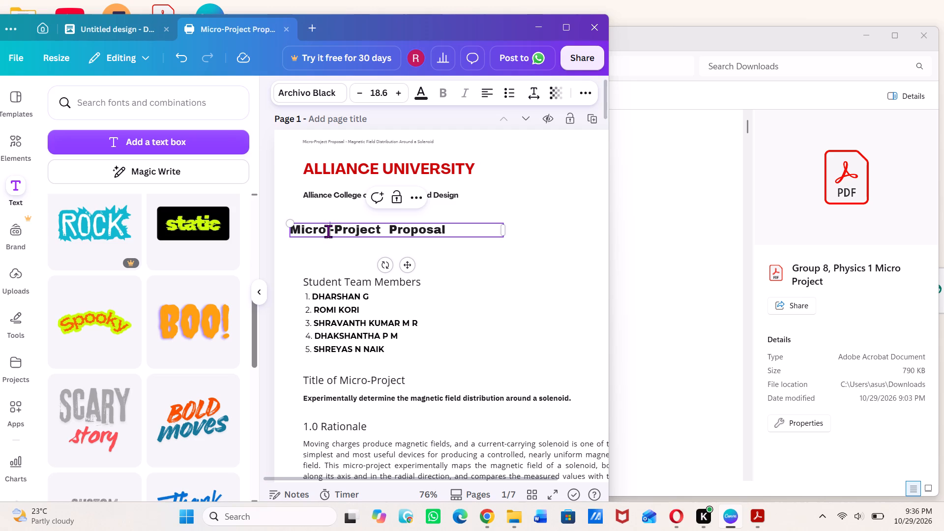
left_click(336, 231)
left_click(336, 231)
key("space")
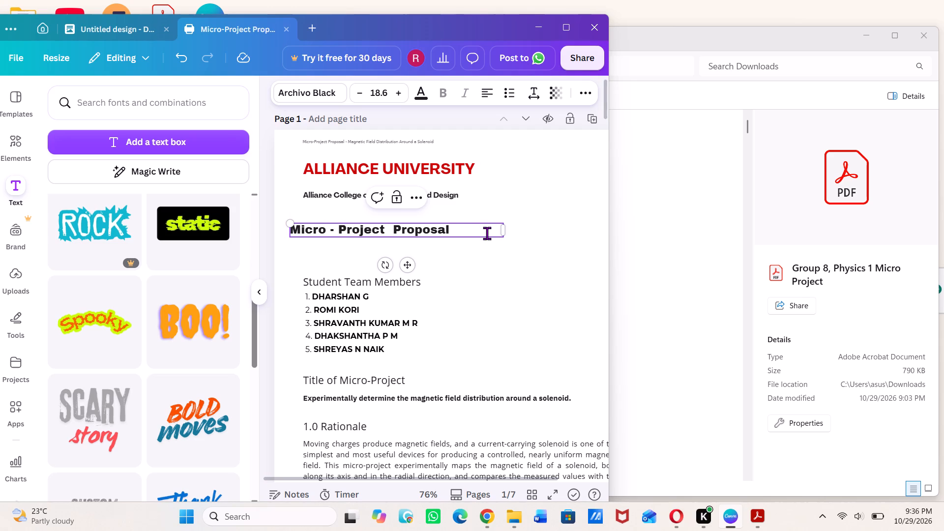
Shift the "Micro - Project Proposal" heading slightly down and inward on the page, and enlarge it proportionally.
left_click_drag(406, 263, 414, 270)
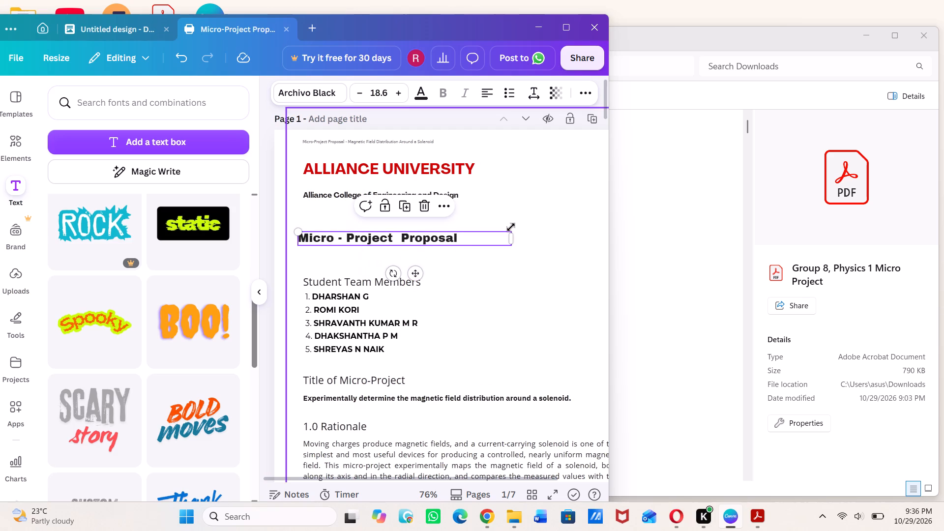
left_click_drag(511, 227, 528, 204)
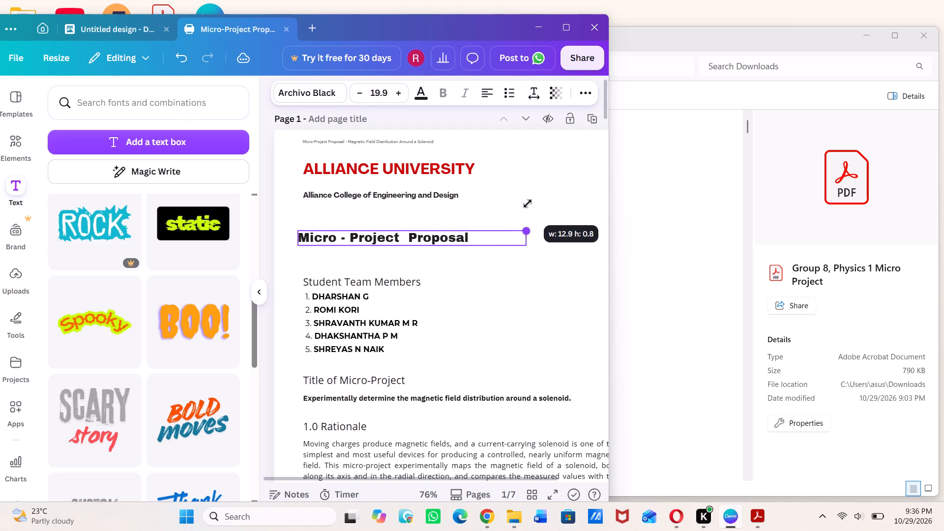
left_click_drag(528, 204, 555, 184)
left_click(526, 282)
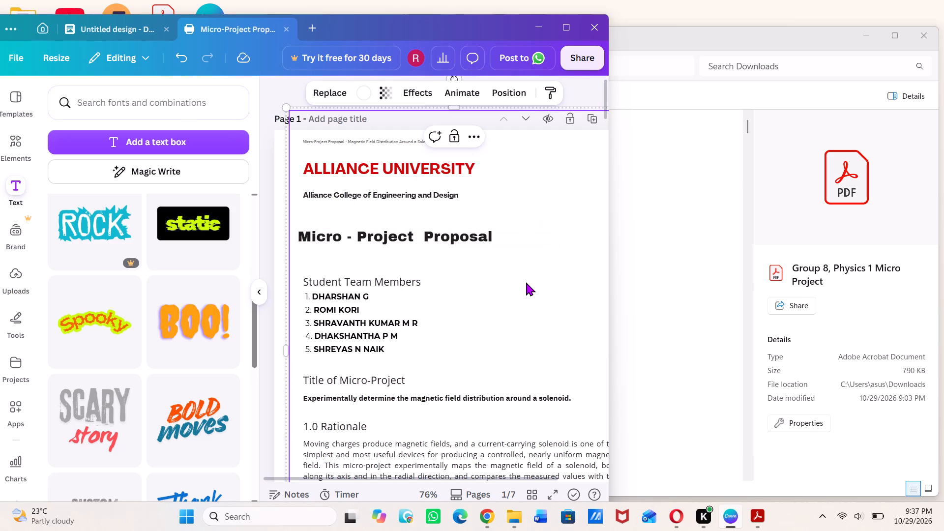
Look through the proposal's pages to review the body text and resources table, and return to page 1.
scroll(526, 282, "down", 2)
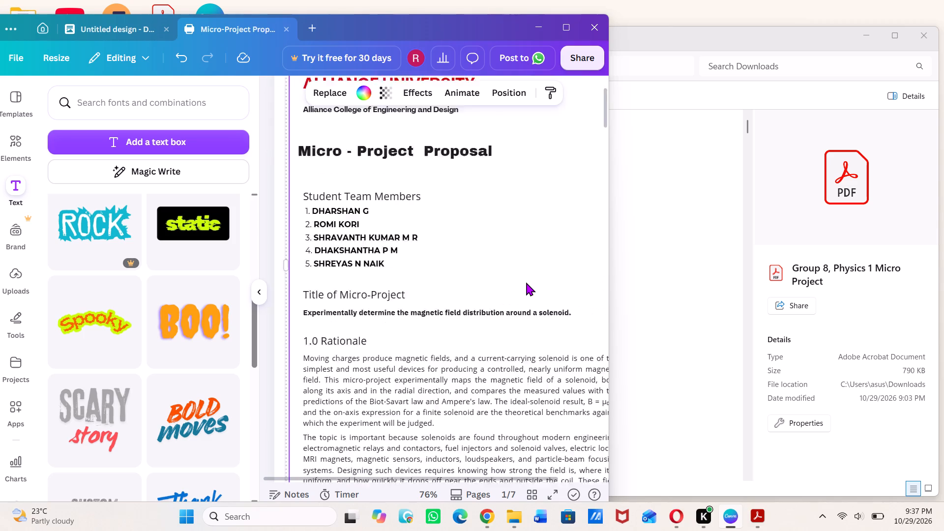
scroll(526, 282, "down", 5)
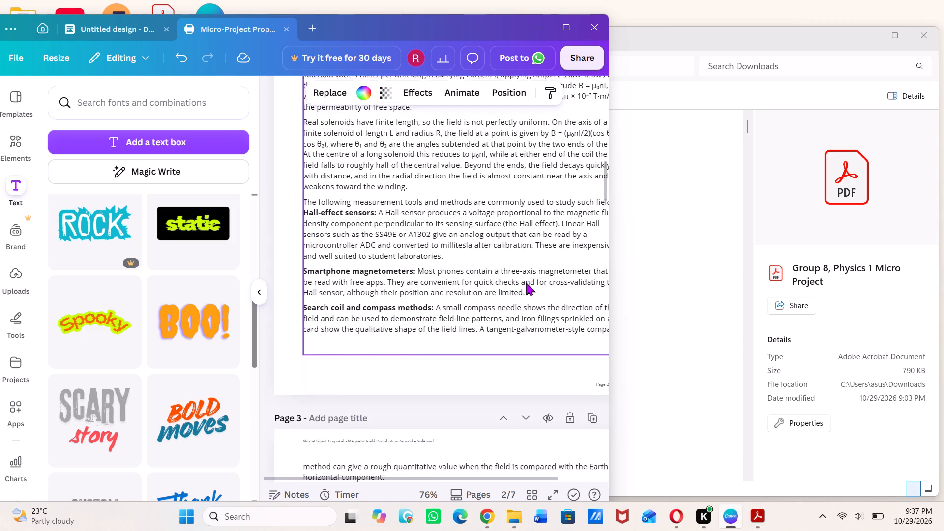
scroll(526, 282, "down", 6)
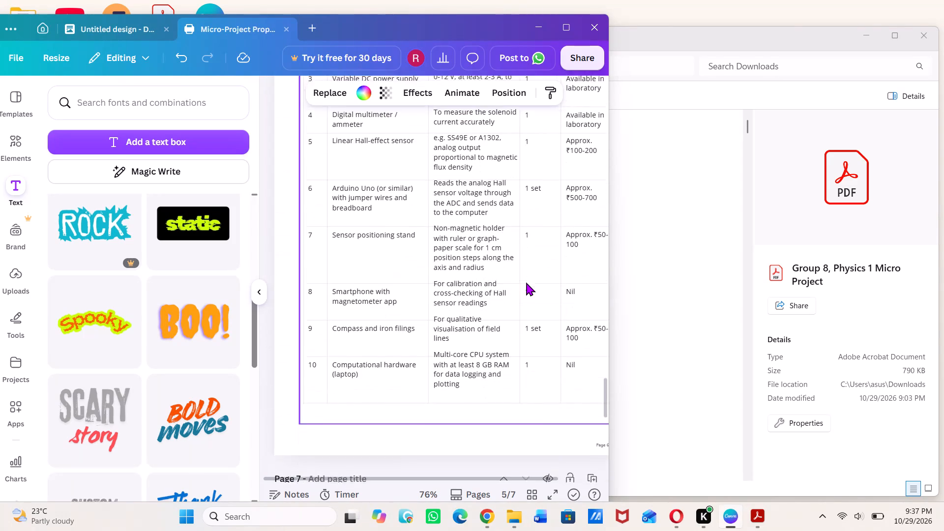
scroll(526, 282, "up", 7)
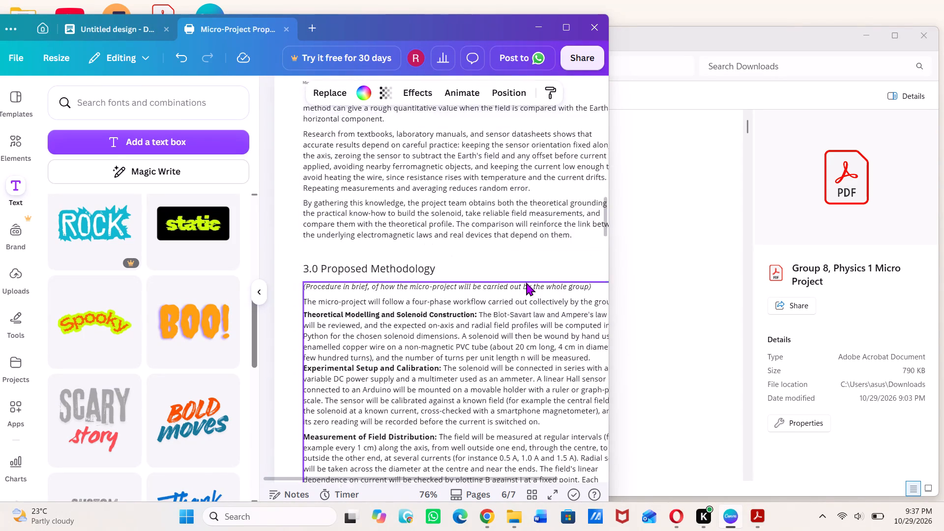
scroll(526, 282, "up", 3)
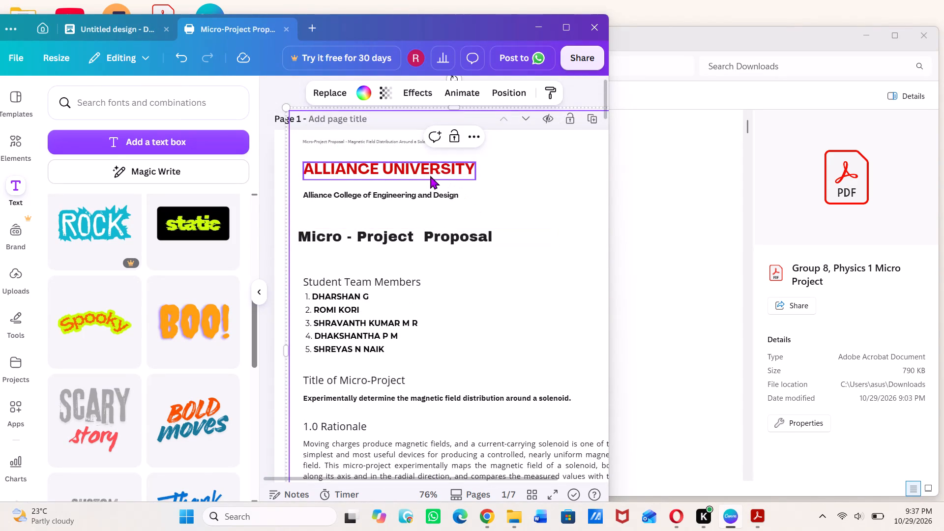
Move the "Alliance College of Engineering and Design" line slightly up, closer to the "ALLIANCE UNIVERSITY" title.
left_click(423, 189)
left_click(420, 194)
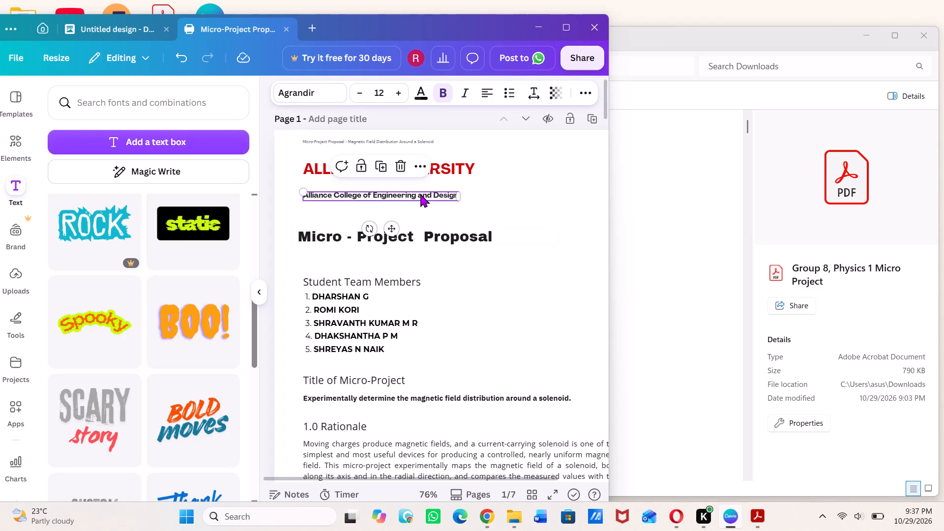
left_click_drag(420, 194, 421, 187)
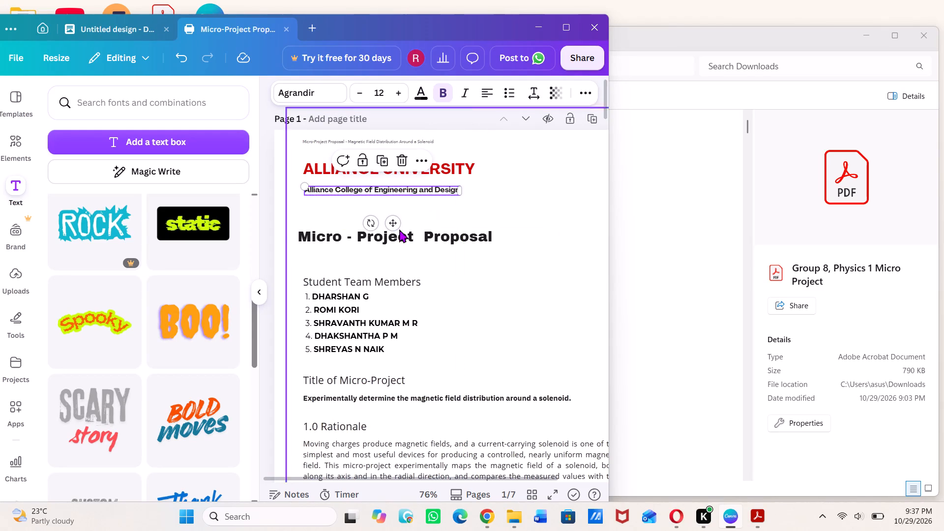
left_click(473, 286)
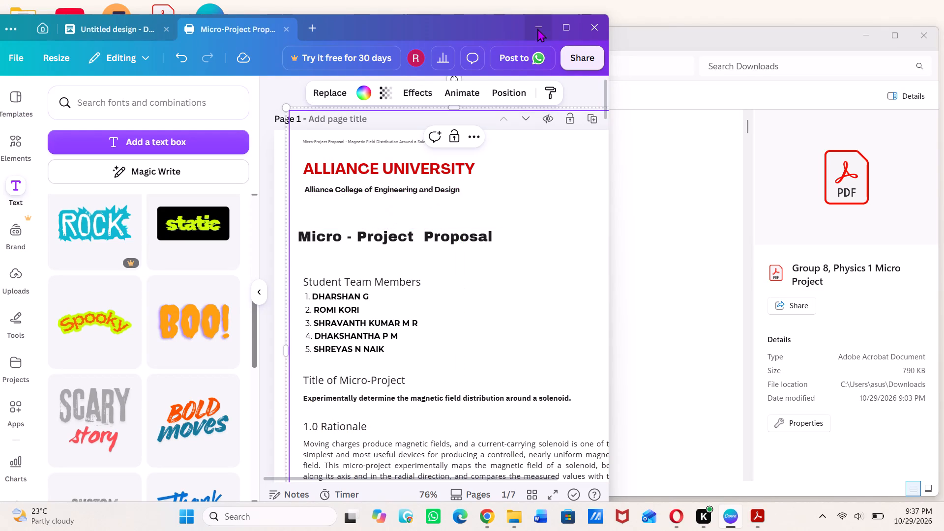
Reopen the "Group 8, Physics 1 Micro Project" PDF from Downloads and examine its first-page layout as a reference.
left_click(529, 27)
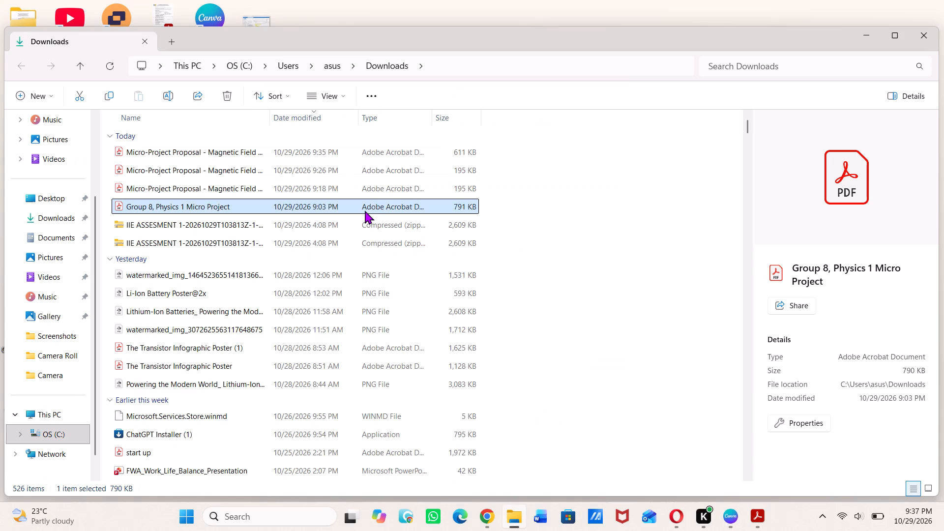
double_click(365, 210)
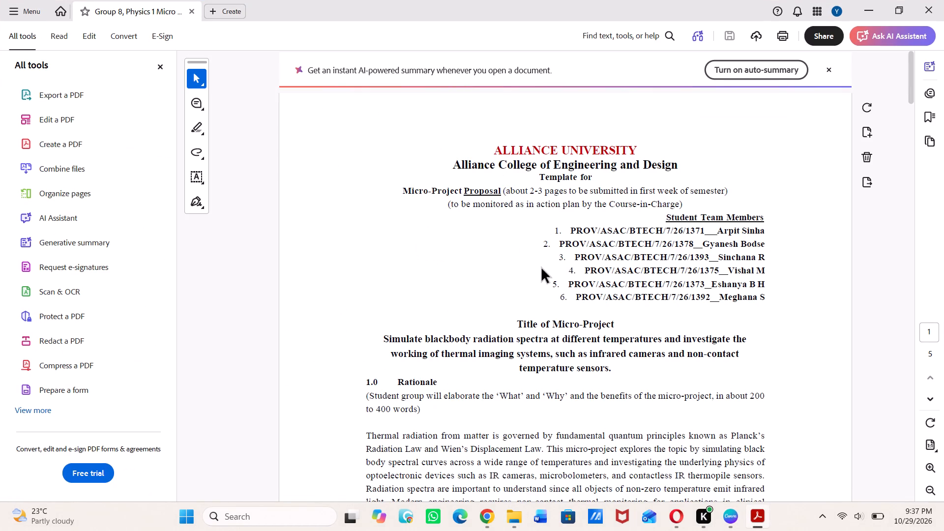
scroll(542, 269, "down", 2)
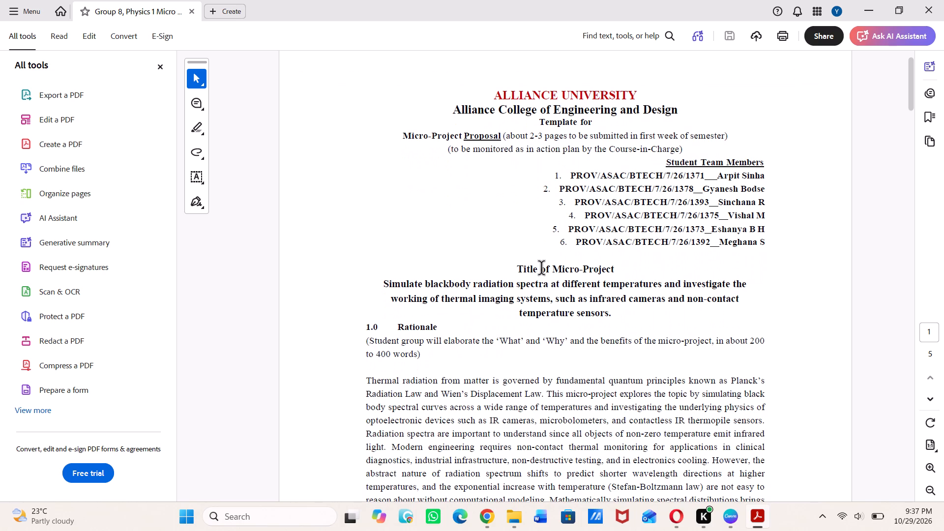
left_click(864, 0)
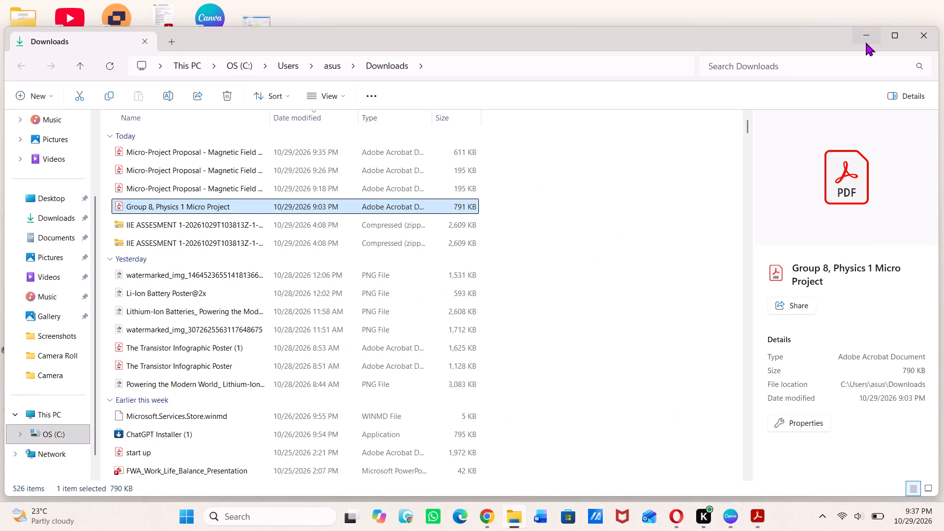
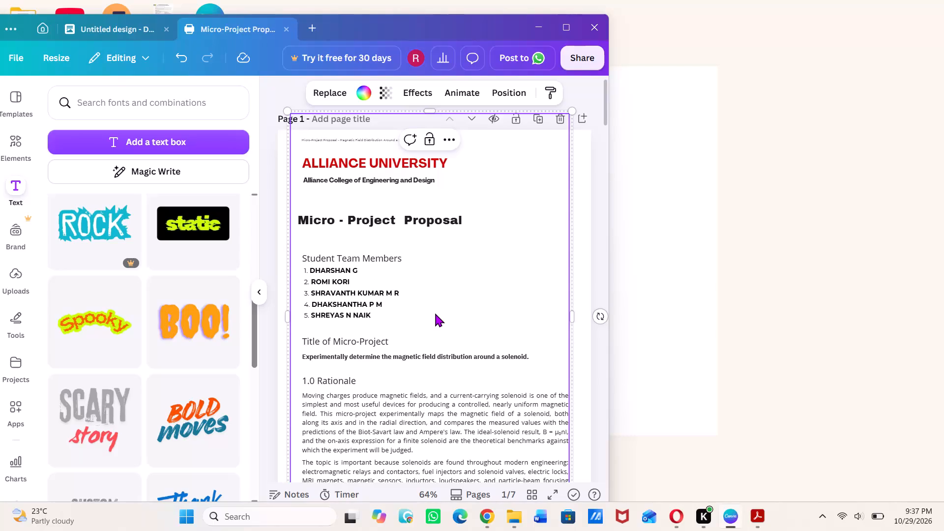
Change the font of the "Experimentally determine the magnetic field distribution around a solenoid." line to League Spartan.
left_click(400, 354)
left_click(303, 87)
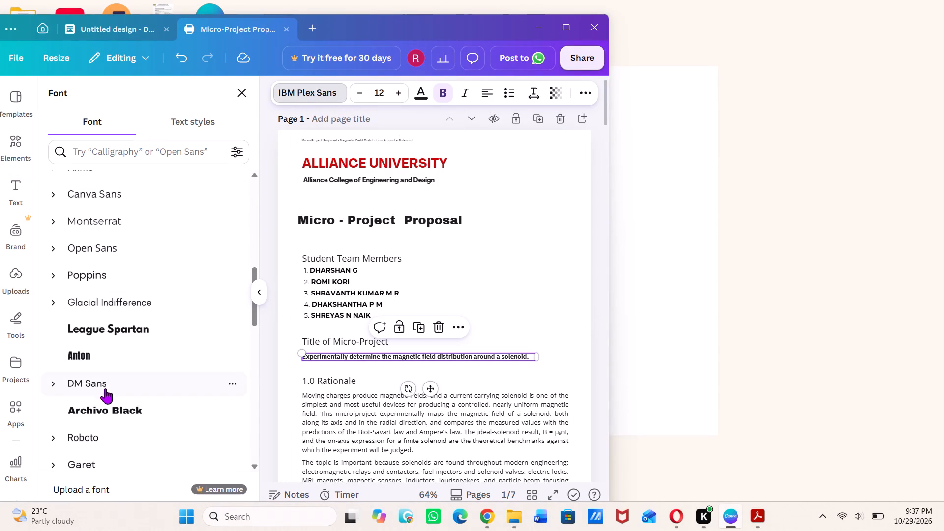
left_click(126, 332)
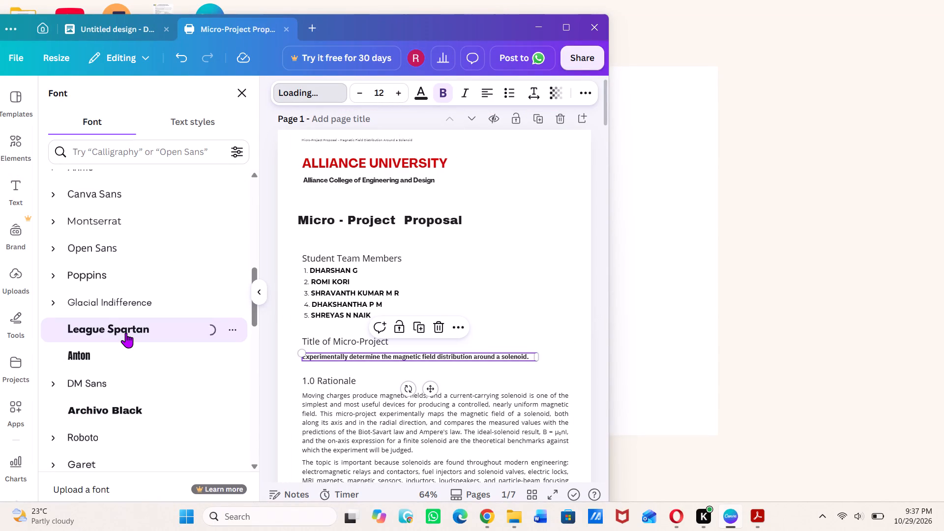
left_click(574, 271)
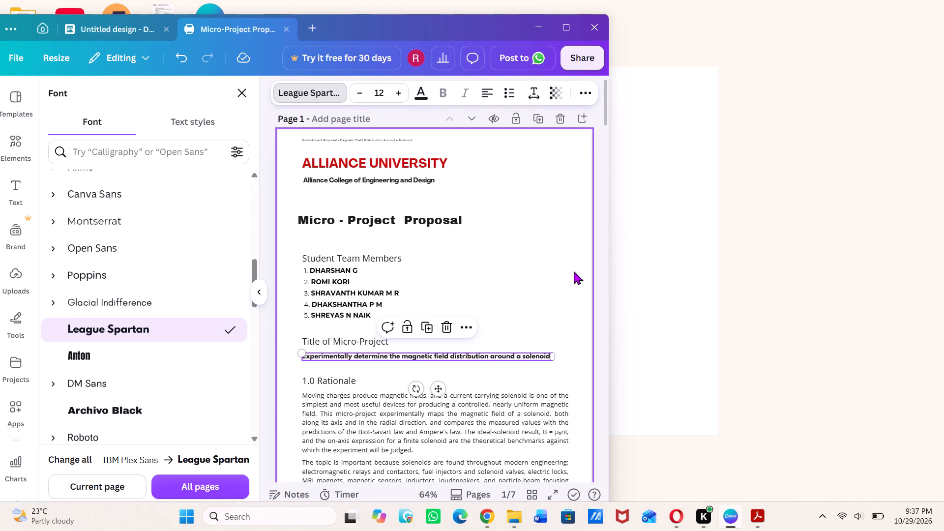
Reposition the "Micro - Project Proposal" heading midway between its neighbouring text blocks and shrink it to size 21.6, its start aligned with the text below.
left_click(429, 223)
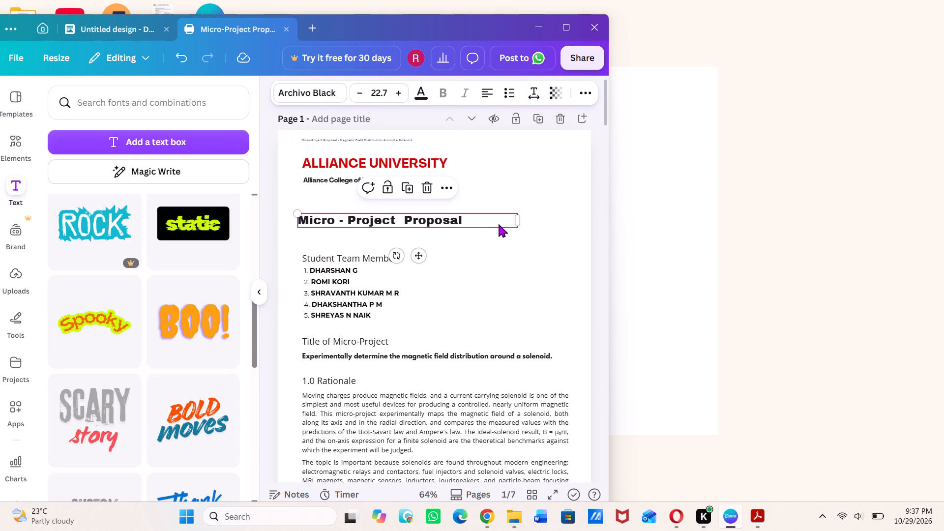
left_click_drag(421, 257, 413, 246)
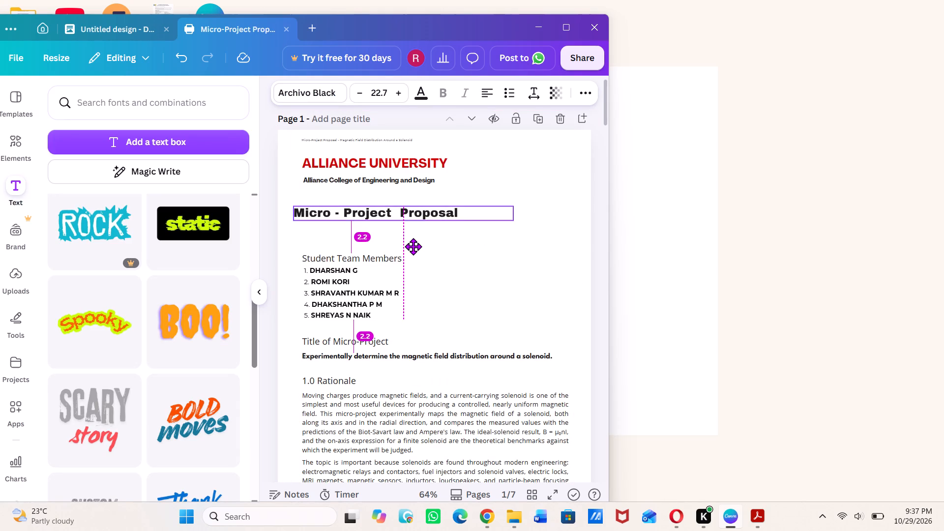
left_click_drag(413, 246, 425, 254)
left_click_drag(520, 214, 511, 217)
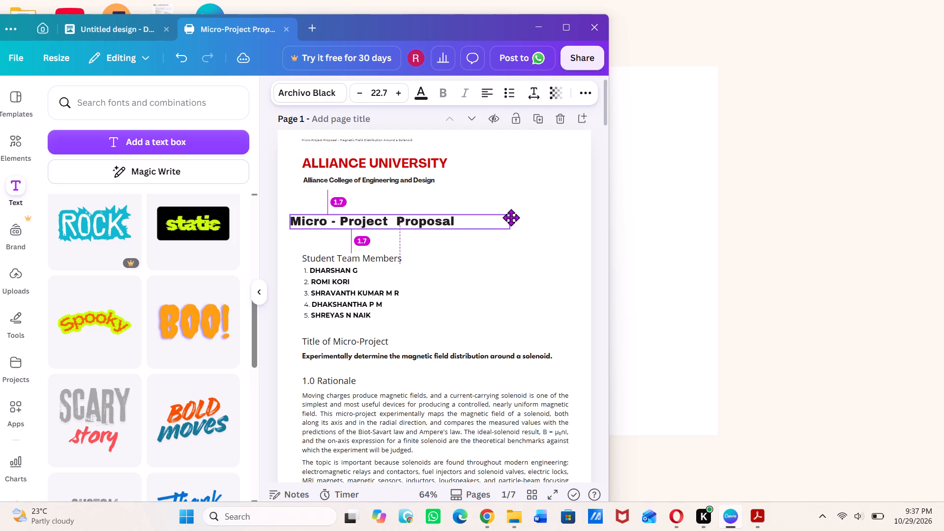
left_click_drag(511, 217, 513, 217)
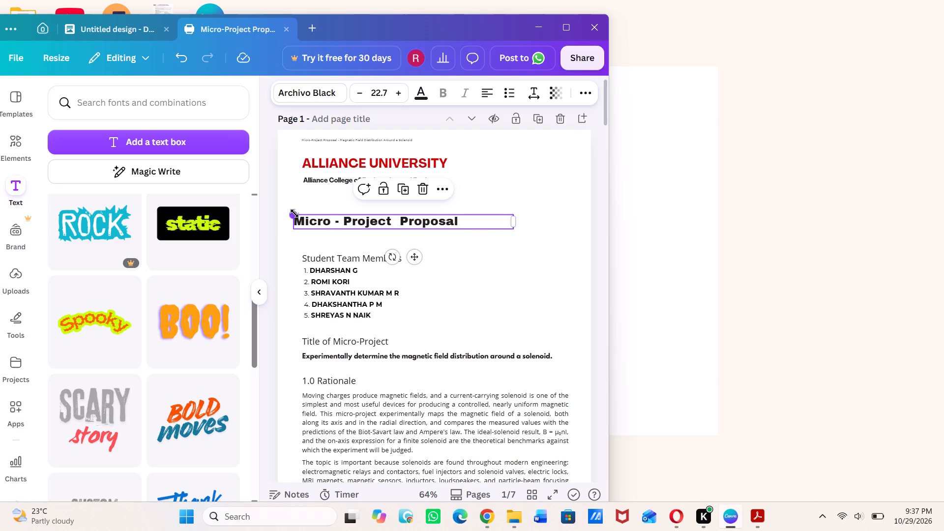
left_click_drag(295, 213, 304, 219)
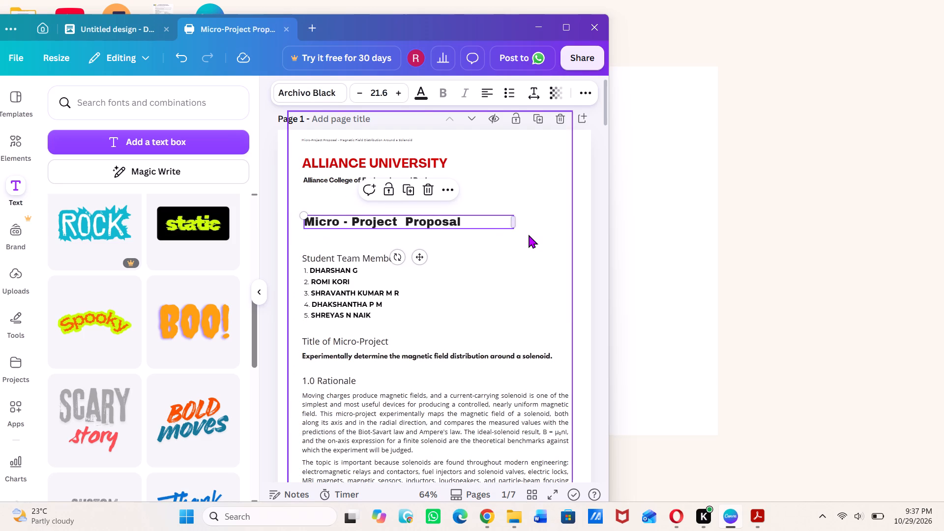
left_click(529, 235)
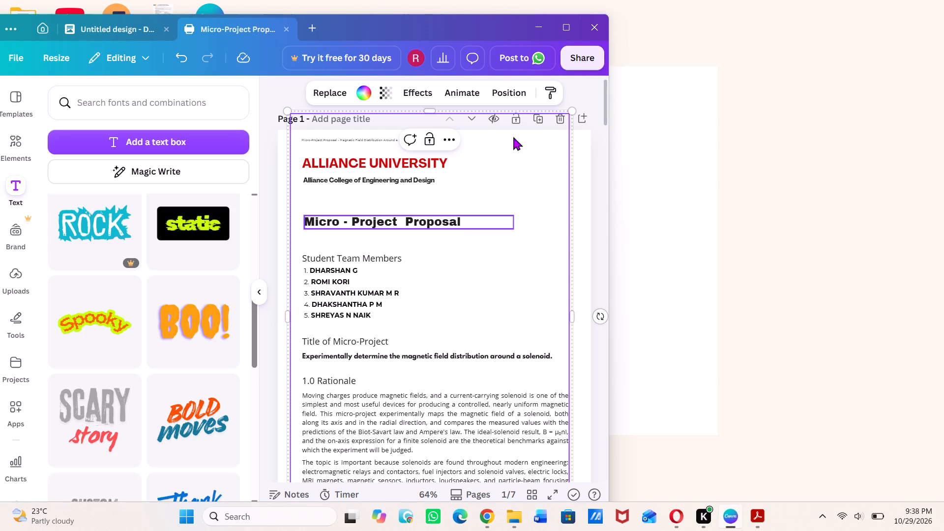
Export all pages of the proposal as a digital PDF to Downloads, opening the suggested file name for editing.
left_click(576, 65)
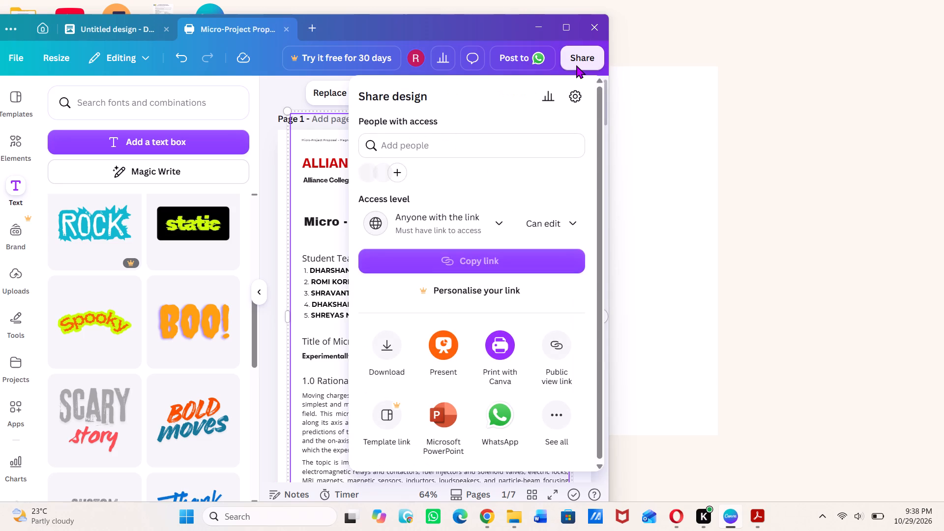
left_click(397, 360)
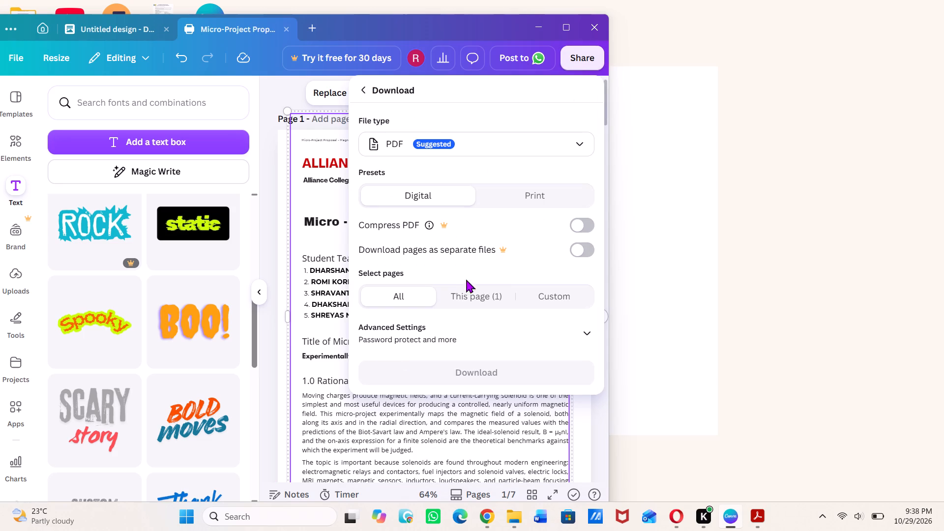
left_click(460, 368)
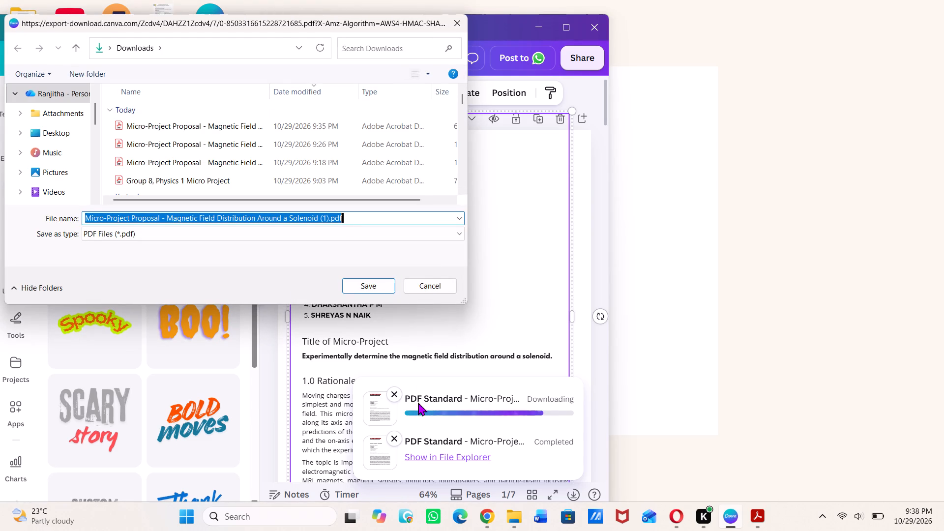
left_click(358, 214)
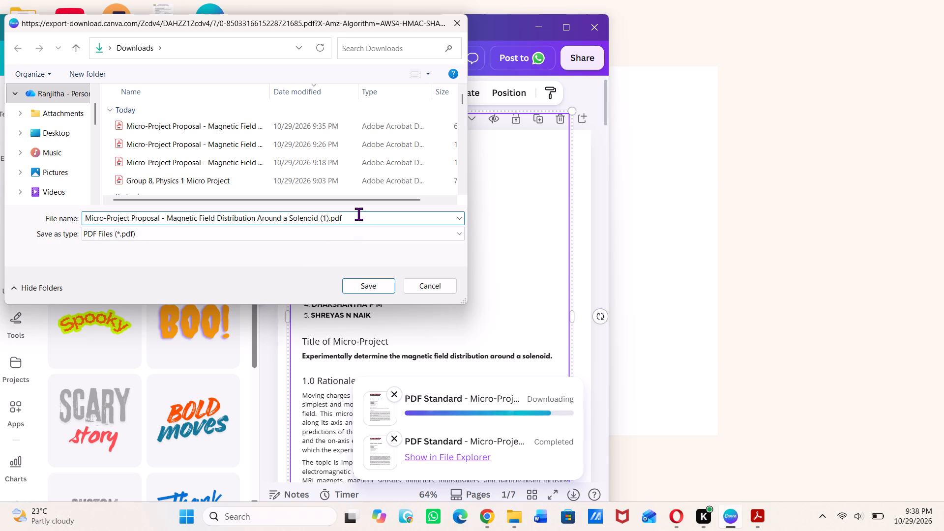
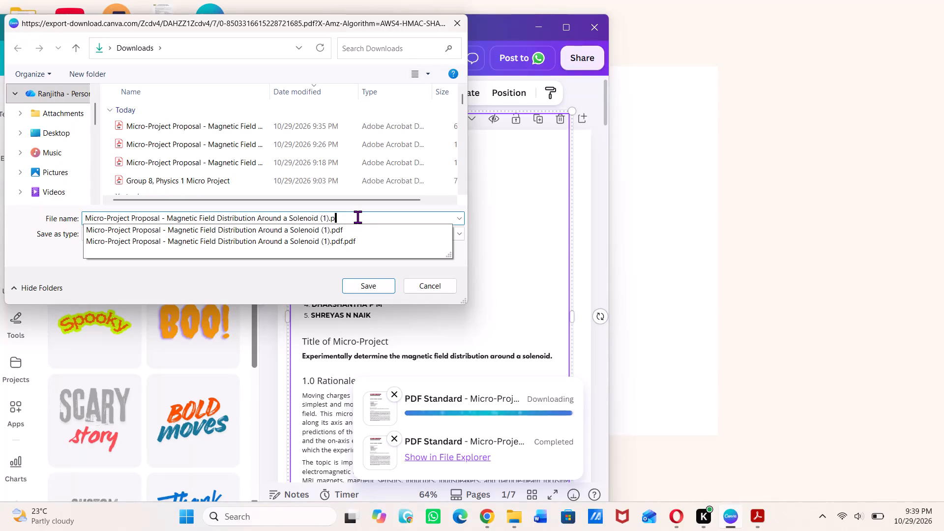
Replace the "(1).pdf" ending of the file name with "GROUP 13" and save the PDF in Downloads.
key("BackSpace")
key("BackSpace")
key("BackSpace")
key("BackSpace")
key("BackSpace")
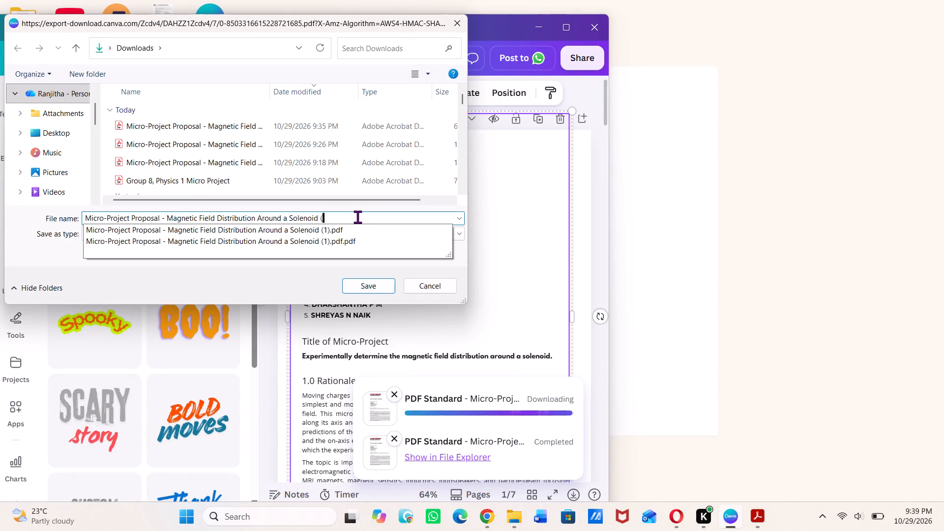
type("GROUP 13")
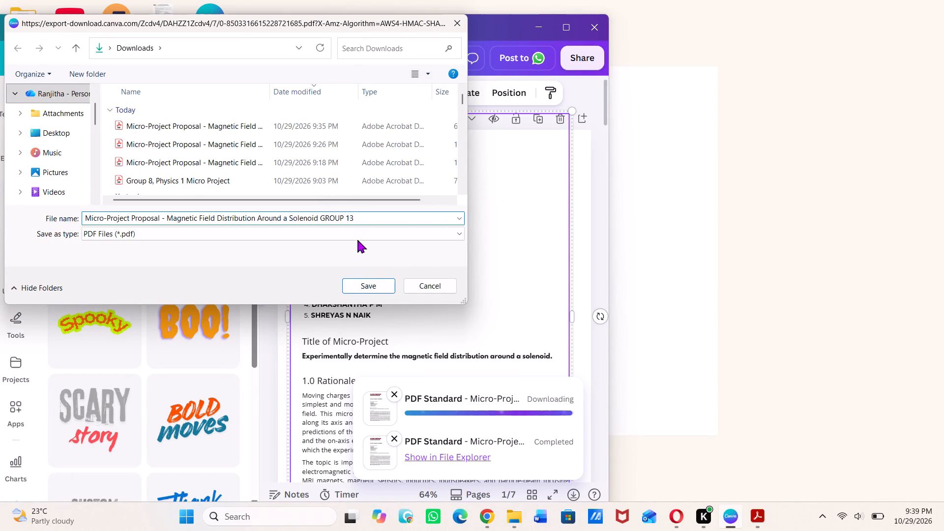
left_click(368, 286)
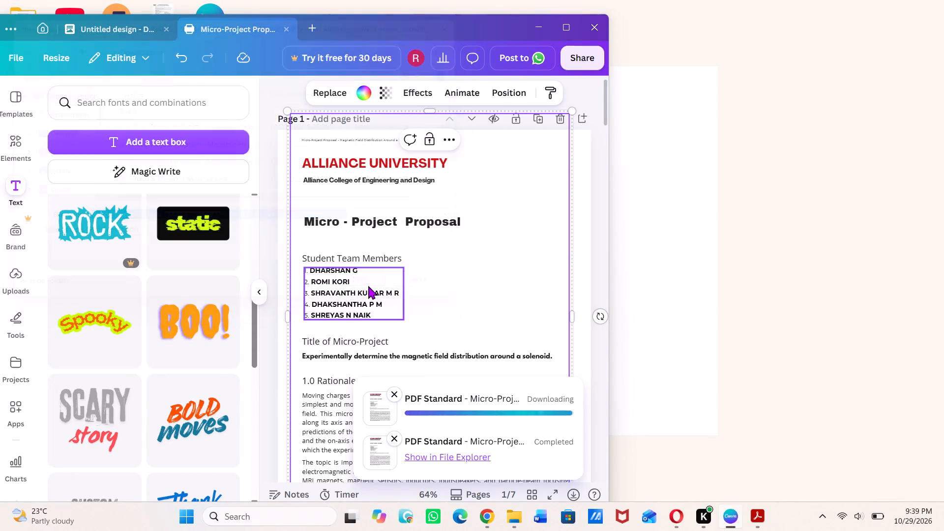
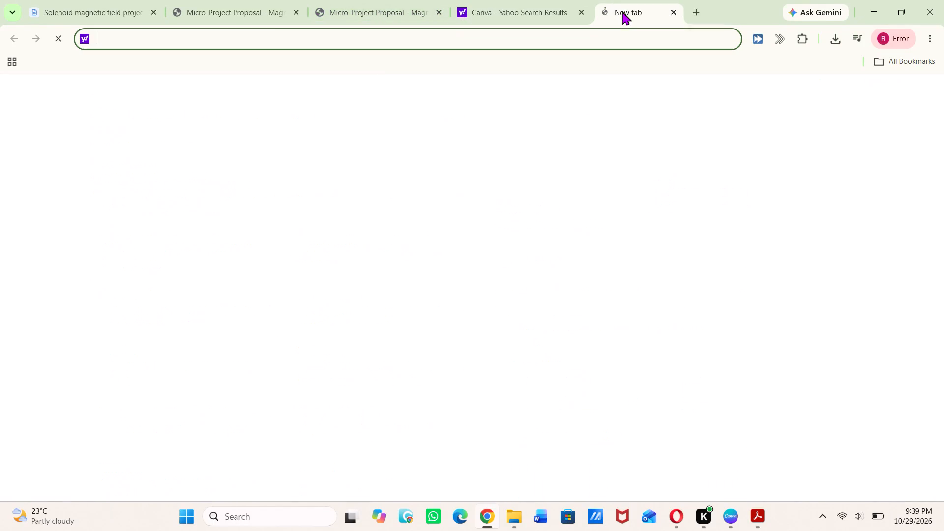
Start entering the WhatsApp Web address, web.whatsapp.com, in the new browser tab.
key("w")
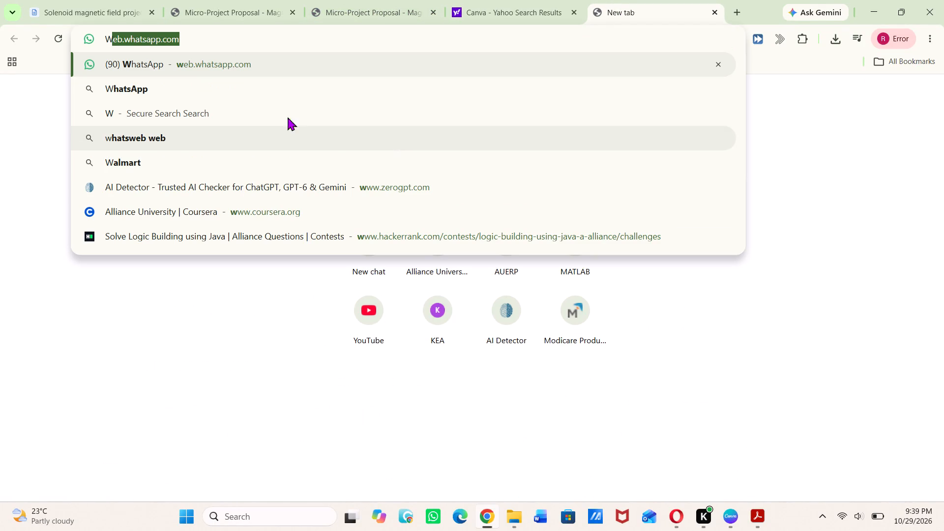
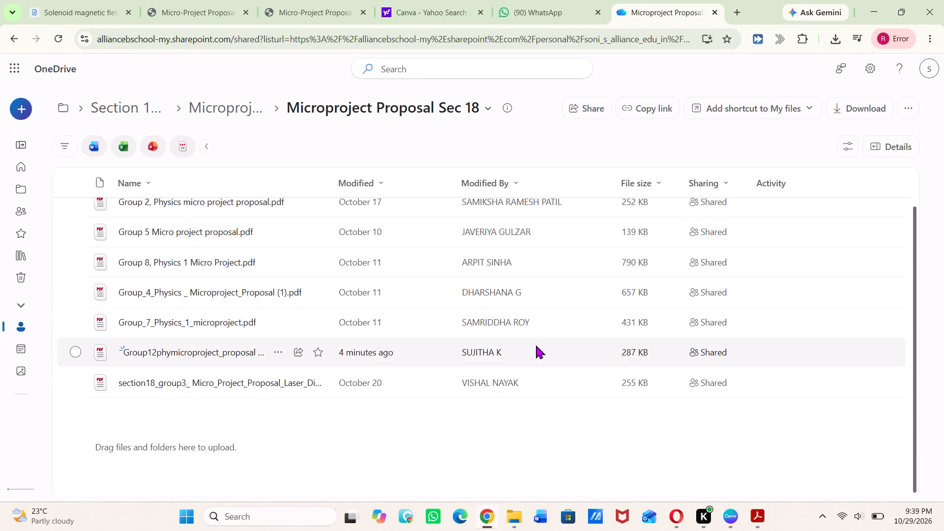
Filter the Microproject Proposal Sec 18 folder to PDF files and look through the submitted proposals.
left_click(185, 147)
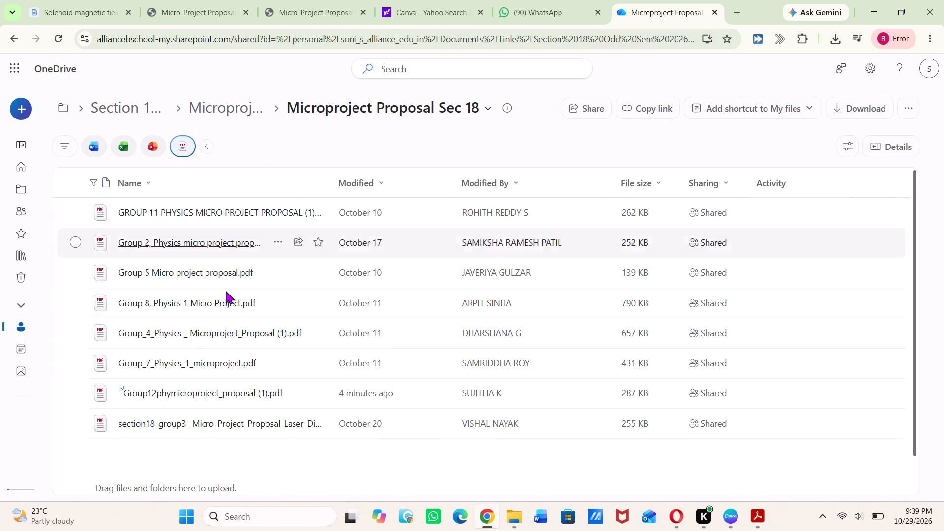
scroll(226, 291, "down", 3)
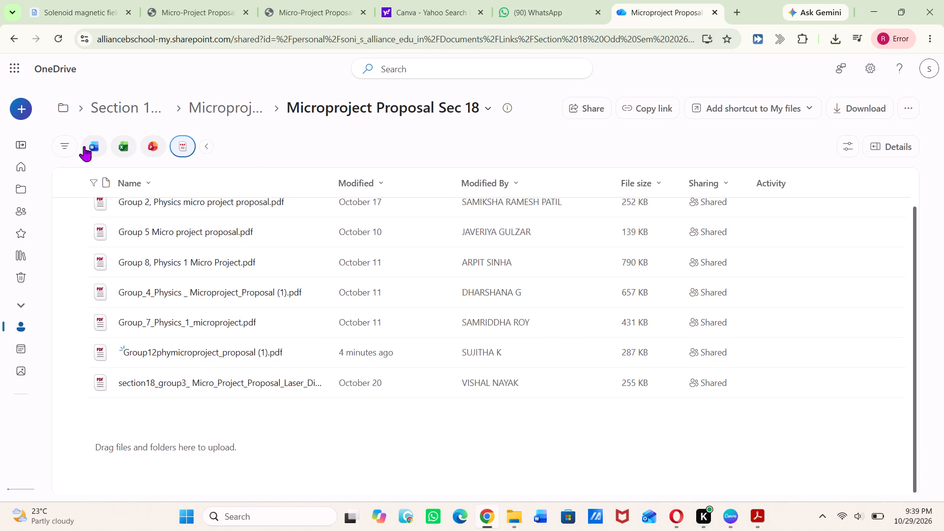
Start a file upload into the Microproject Proposal Sec 18 folder, opening the file picker.
left_click(24, 109)
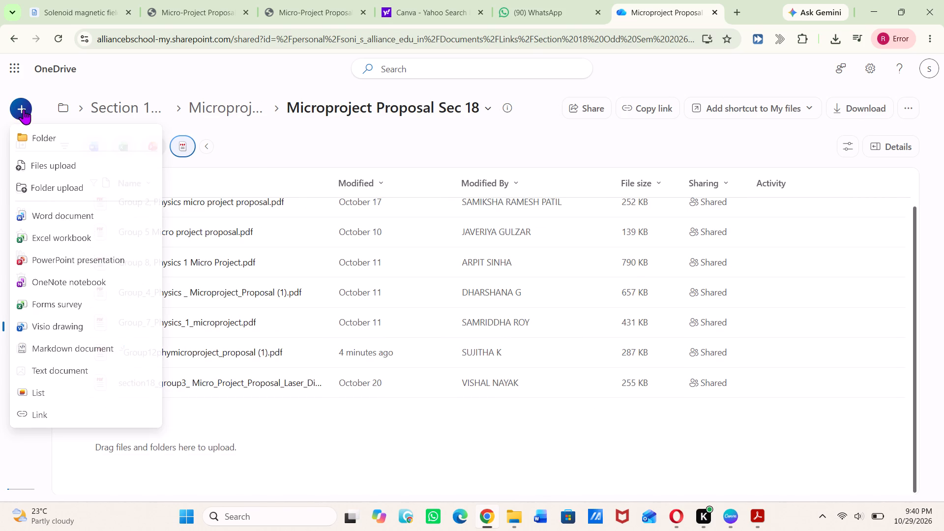
left_click(64, 162)
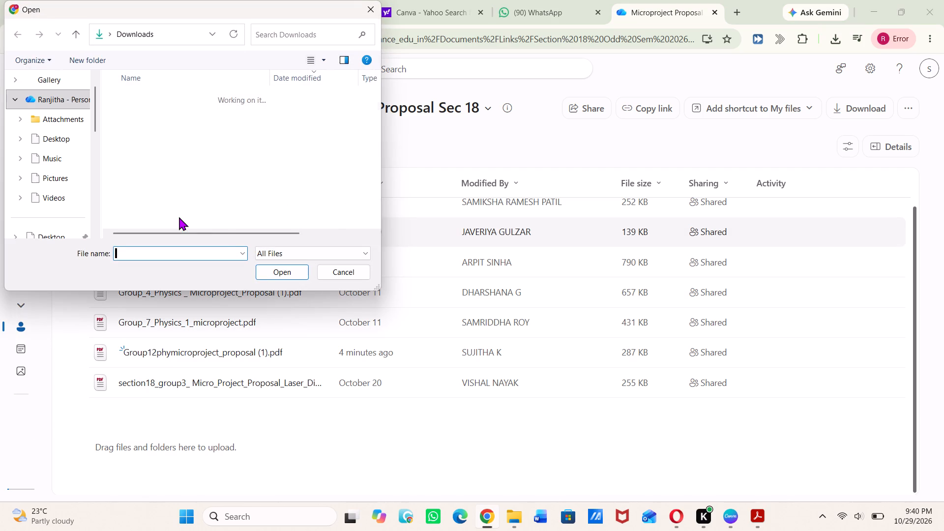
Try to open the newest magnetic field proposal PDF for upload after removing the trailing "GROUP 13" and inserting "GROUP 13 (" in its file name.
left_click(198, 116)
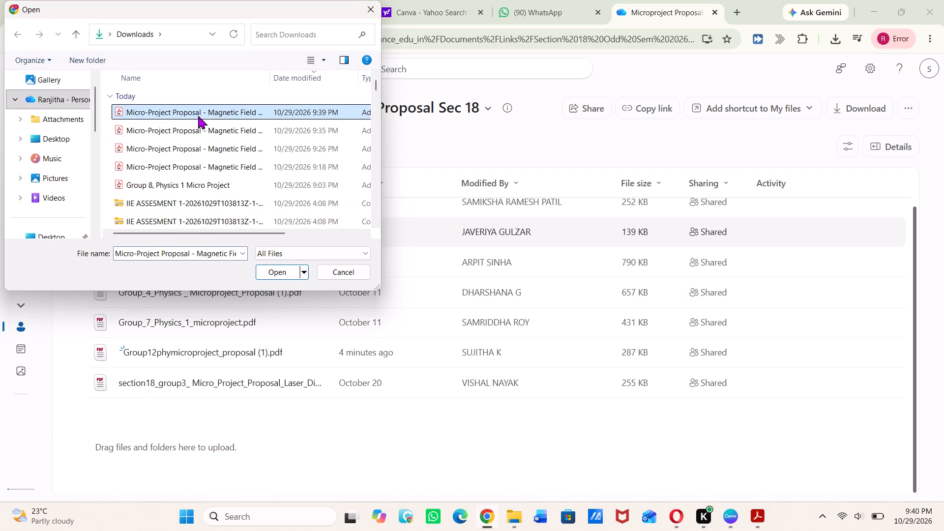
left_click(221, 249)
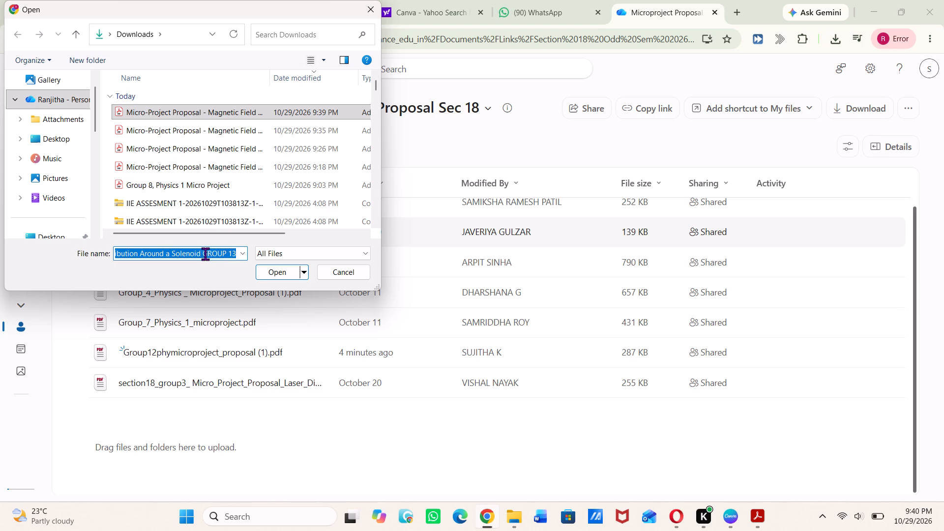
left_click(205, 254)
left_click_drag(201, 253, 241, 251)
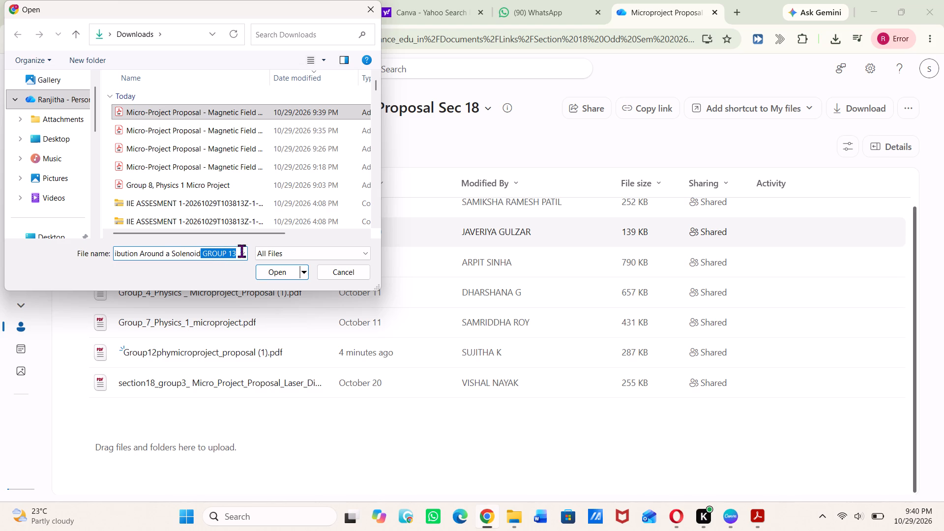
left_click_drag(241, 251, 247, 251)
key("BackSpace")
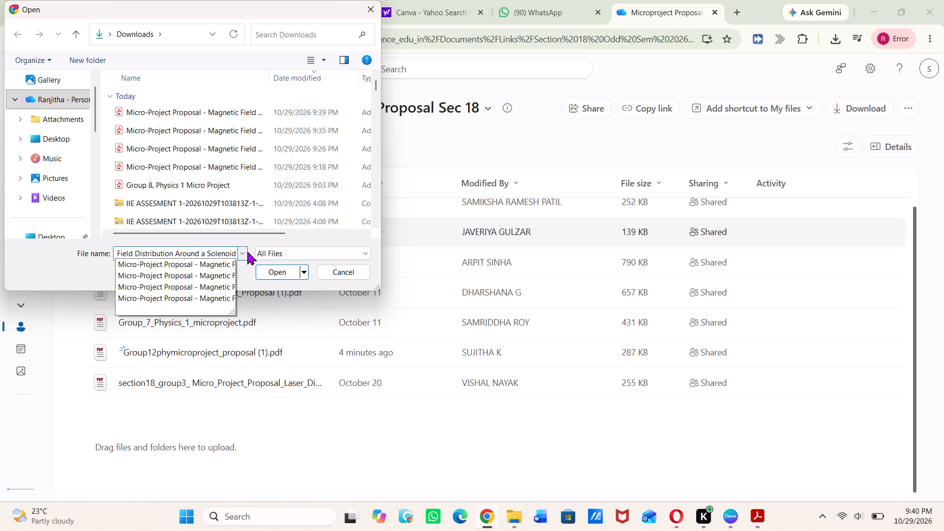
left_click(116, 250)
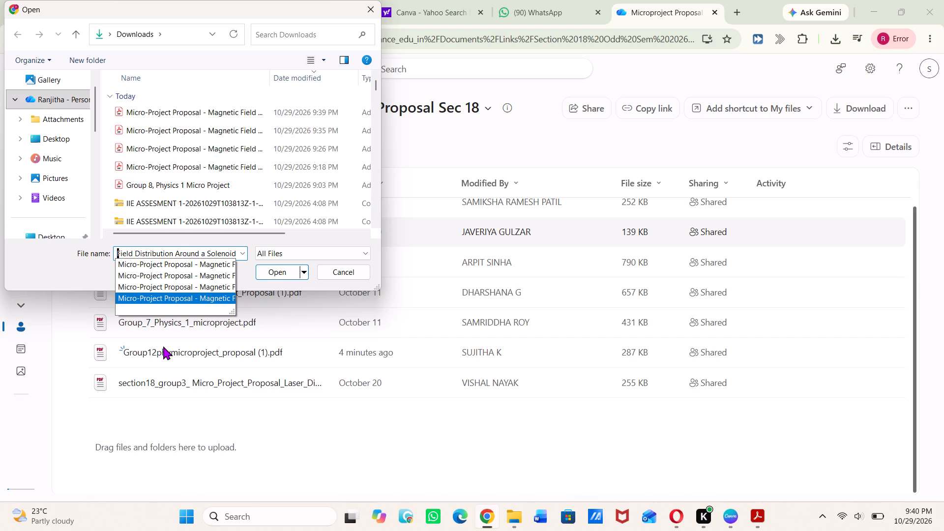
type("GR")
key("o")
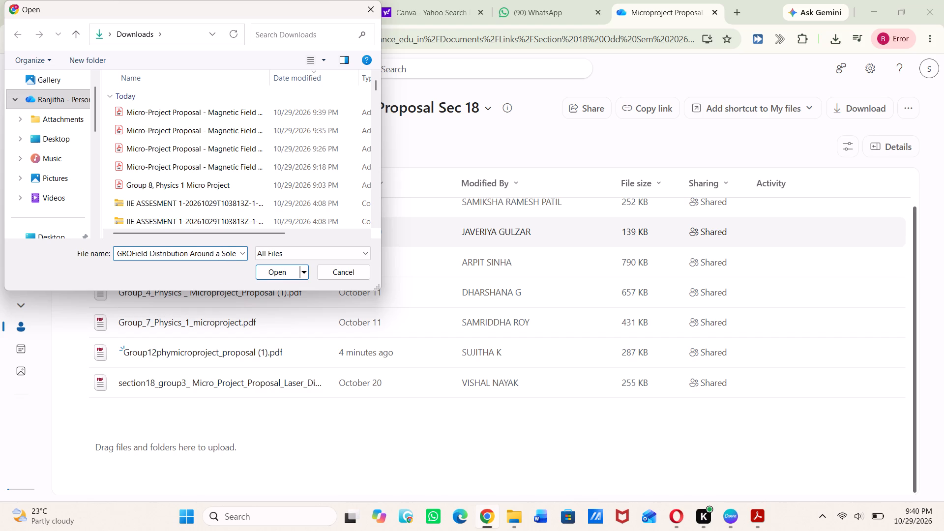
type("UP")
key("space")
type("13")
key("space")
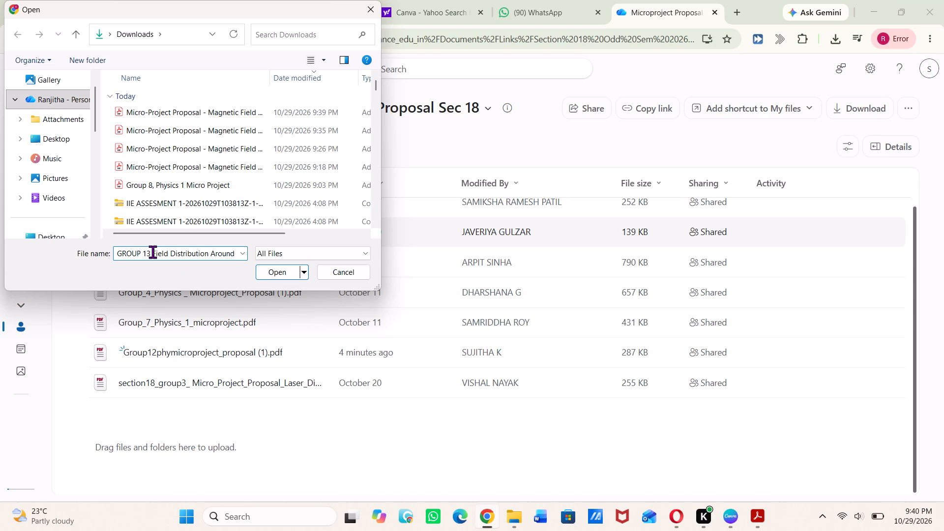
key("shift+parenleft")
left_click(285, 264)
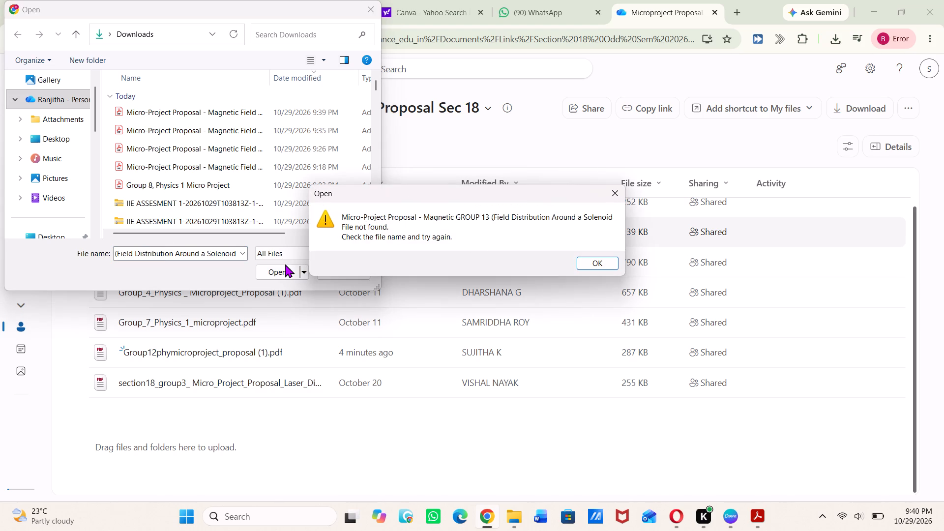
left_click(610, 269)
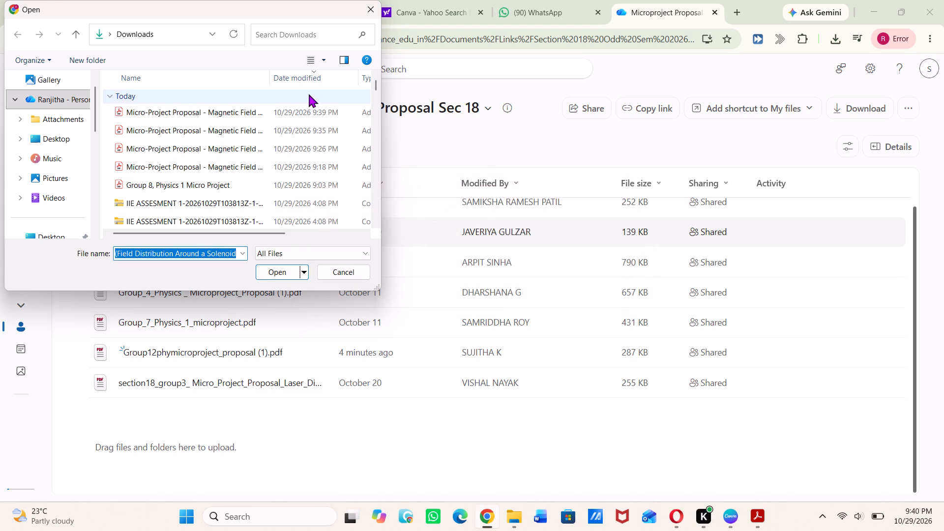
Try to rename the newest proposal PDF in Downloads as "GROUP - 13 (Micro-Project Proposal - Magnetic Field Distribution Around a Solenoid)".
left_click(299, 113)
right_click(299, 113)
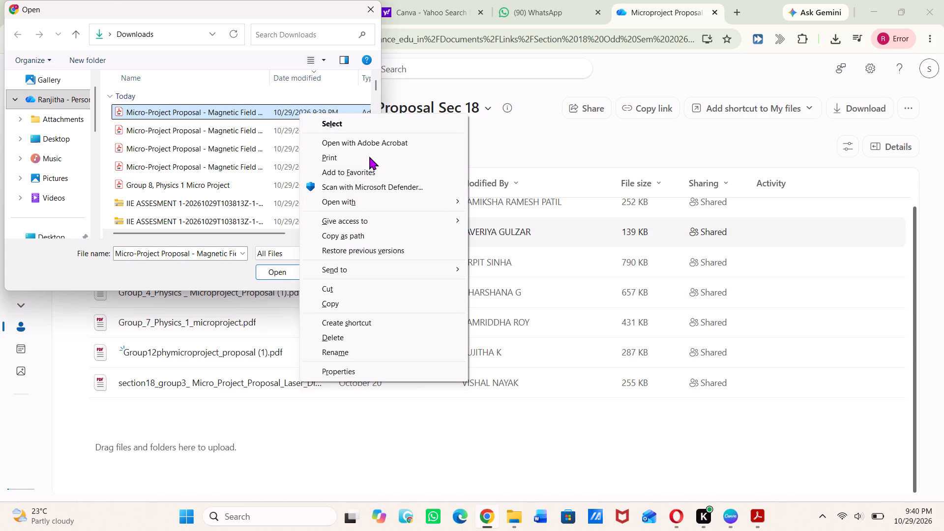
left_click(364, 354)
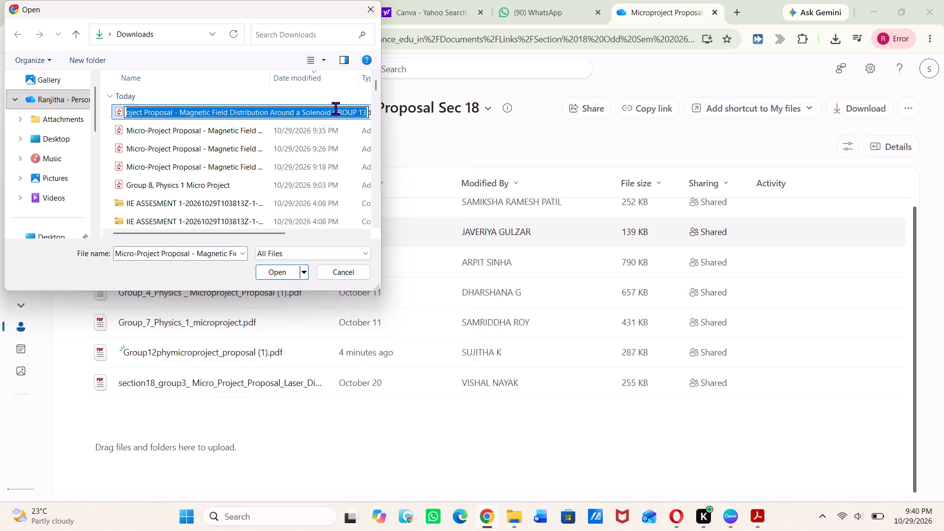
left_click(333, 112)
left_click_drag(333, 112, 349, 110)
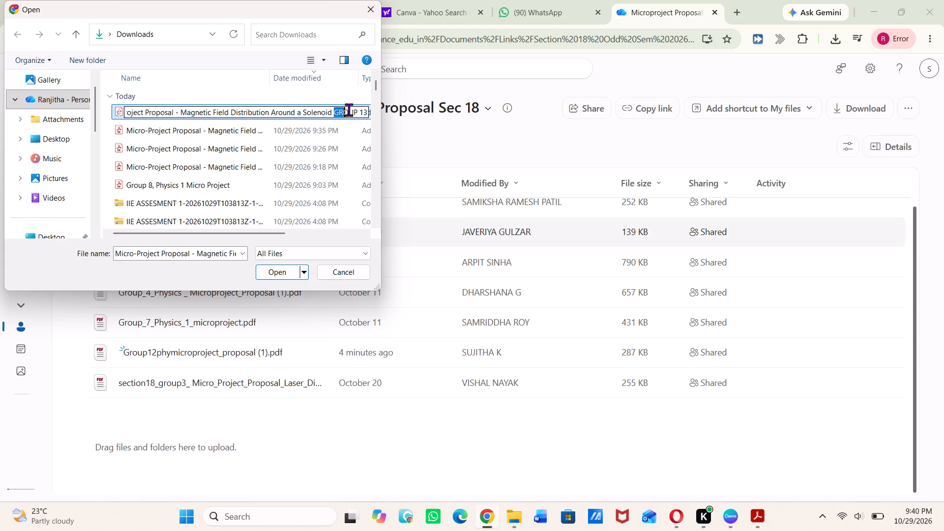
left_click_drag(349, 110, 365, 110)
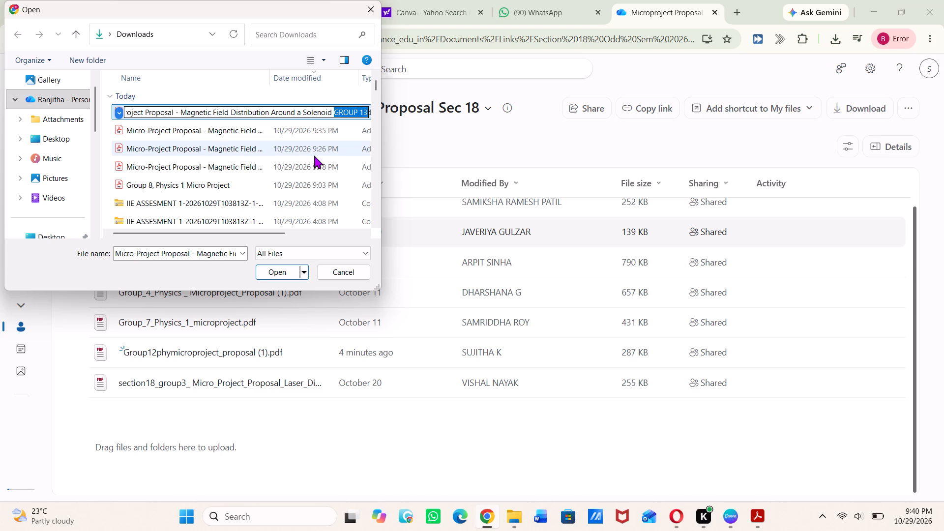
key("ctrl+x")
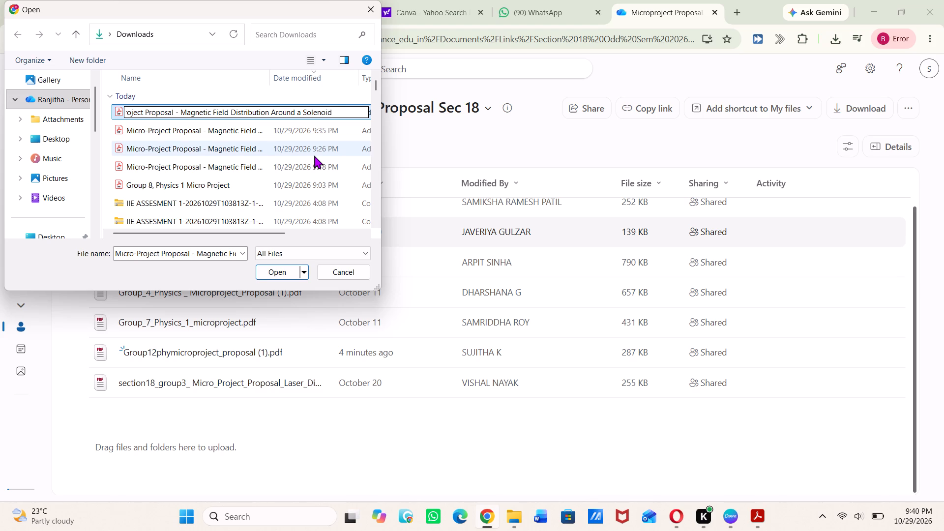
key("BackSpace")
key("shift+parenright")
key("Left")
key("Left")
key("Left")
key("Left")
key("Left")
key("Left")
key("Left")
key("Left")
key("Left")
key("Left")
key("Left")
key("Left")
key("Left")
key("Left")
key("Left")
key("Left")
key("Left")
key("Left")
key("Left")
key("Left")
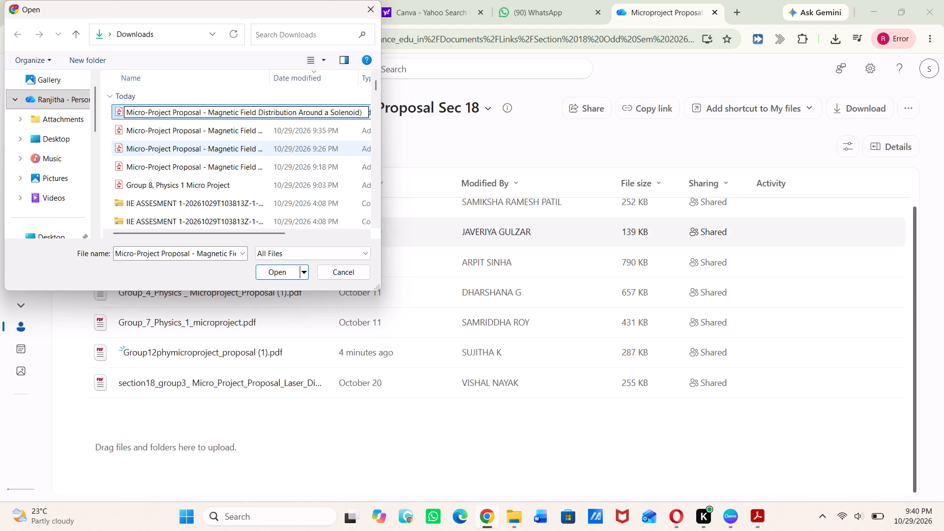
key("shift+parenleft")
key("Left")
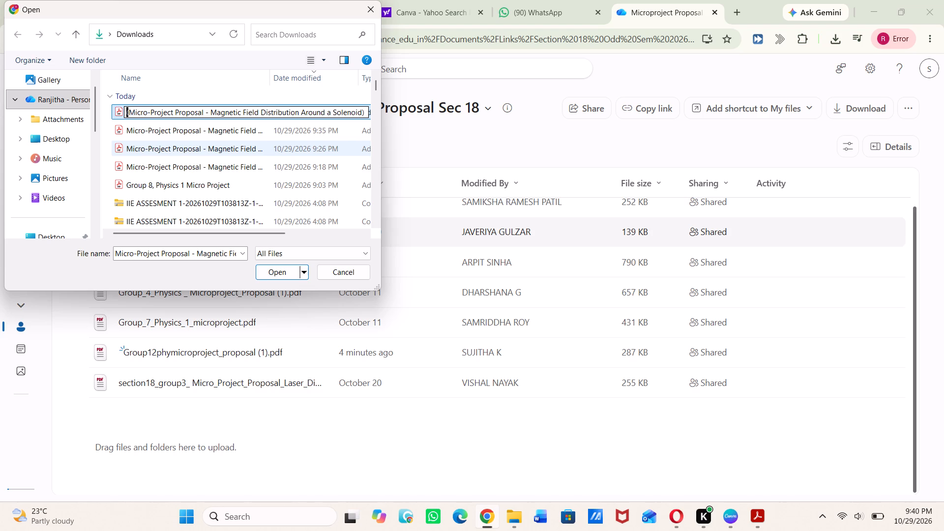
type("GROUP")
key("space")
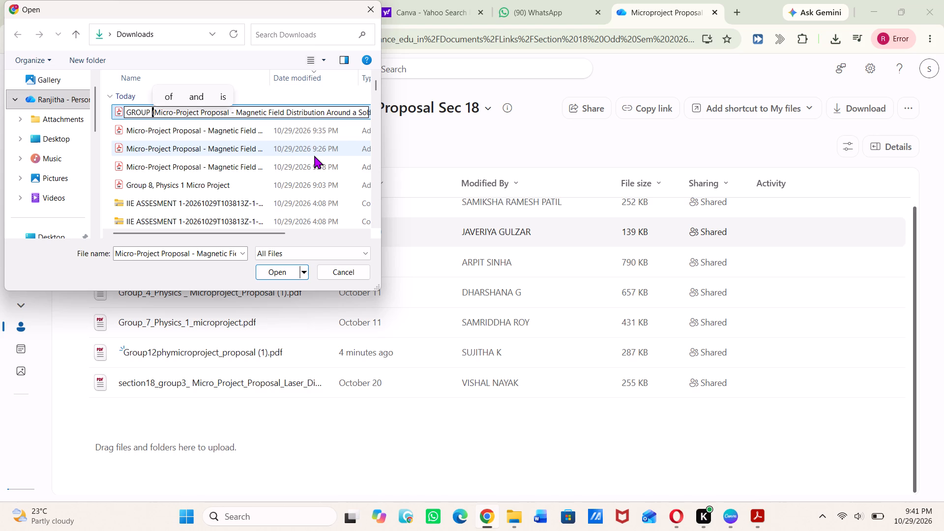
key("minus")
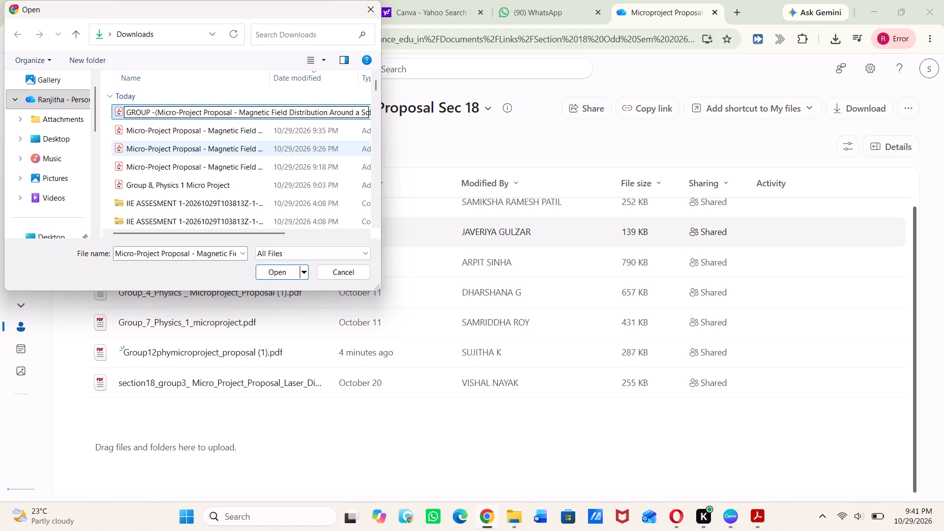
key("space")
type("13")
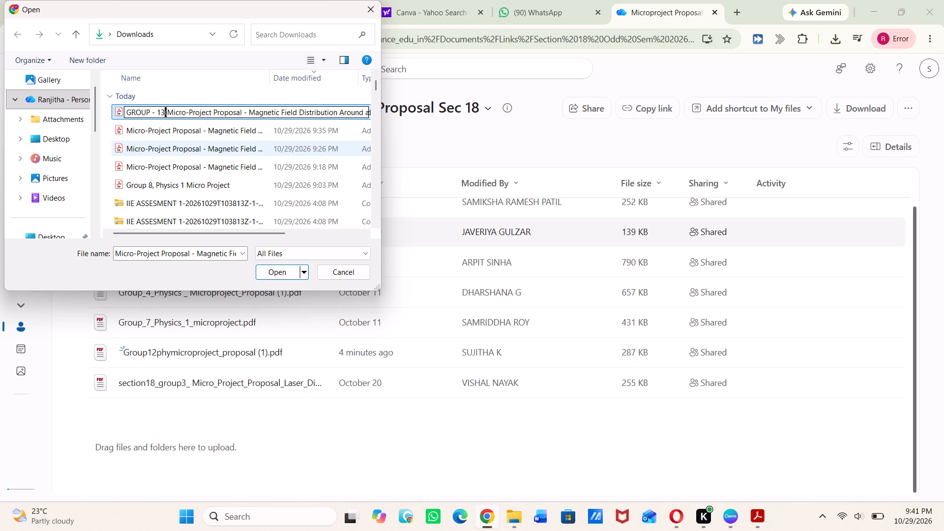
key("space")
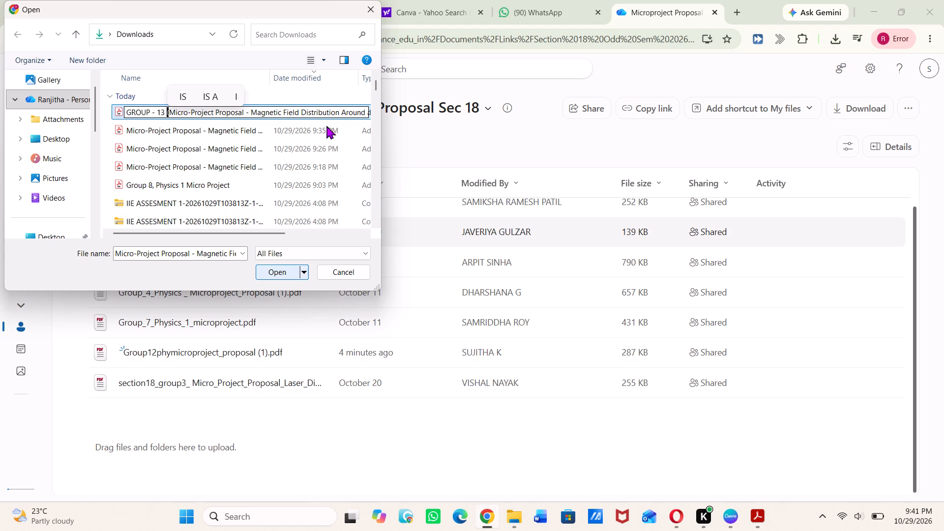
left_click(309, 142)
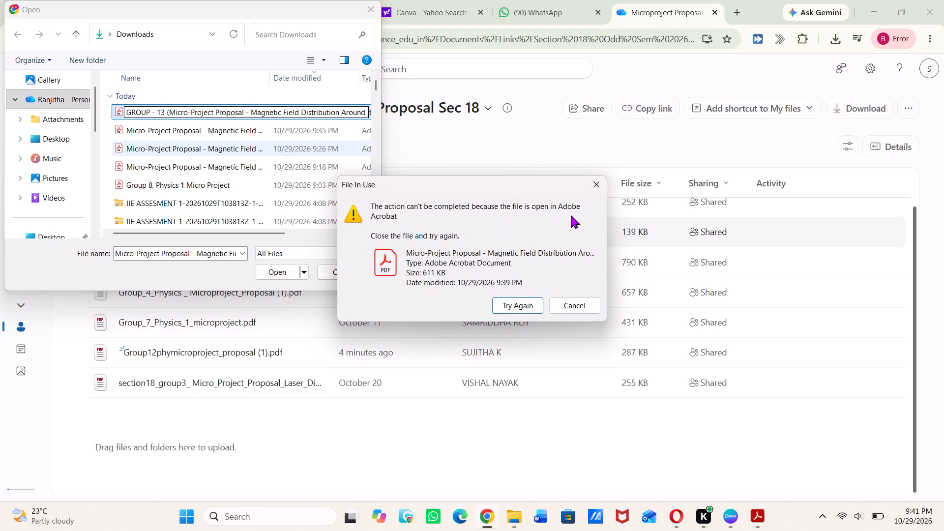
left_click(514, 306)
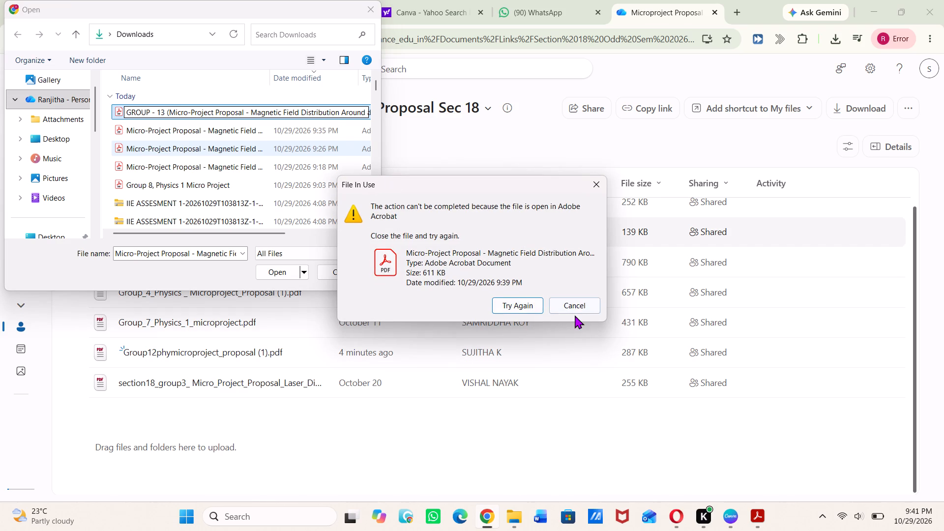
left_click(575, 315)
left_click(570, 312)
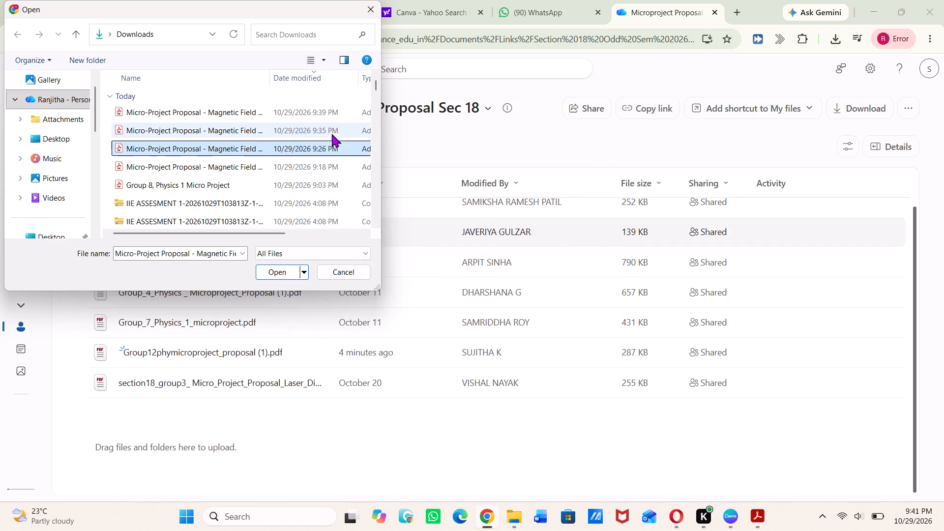
Dismiss the upload file selection and clear the enlarged browser and Acrobat windows out of the way to expose the desktop.
left_click(215, 113)
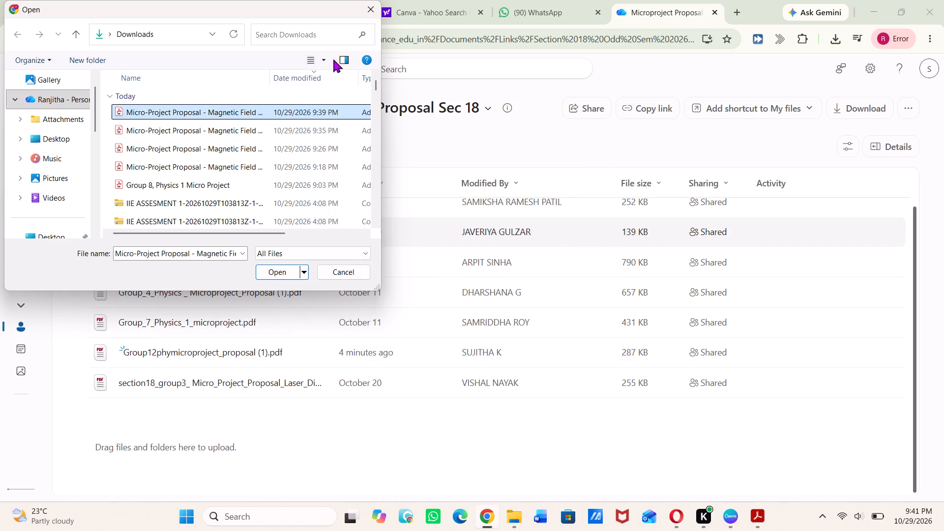
left_click(372, 9)
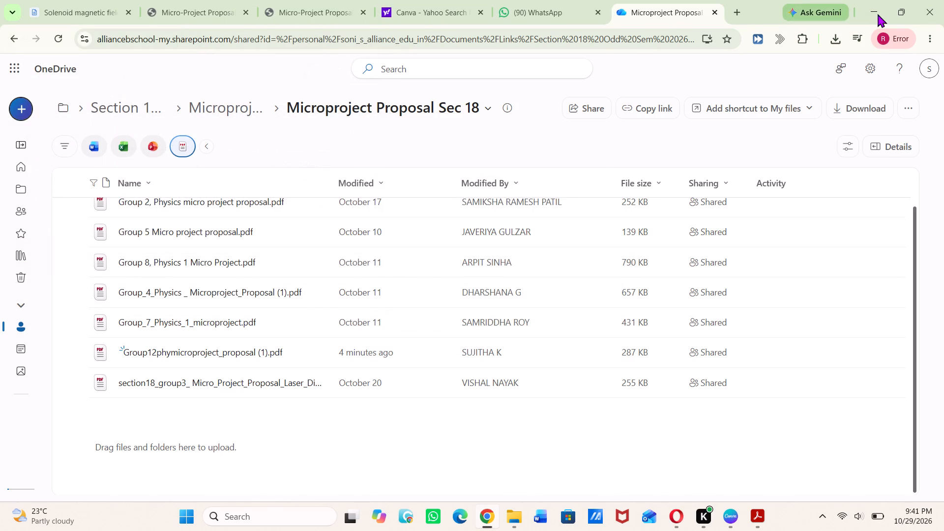
left_click(895, 17)
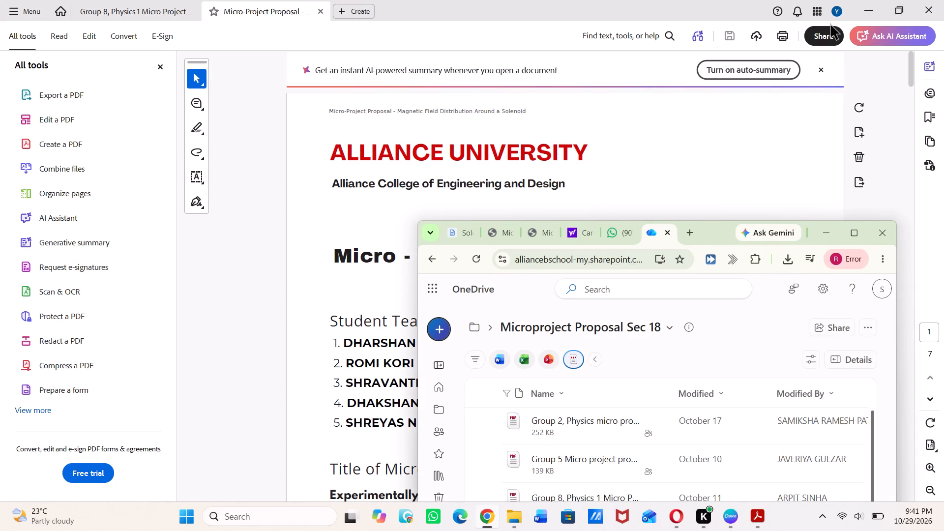
left_click(859, 13)
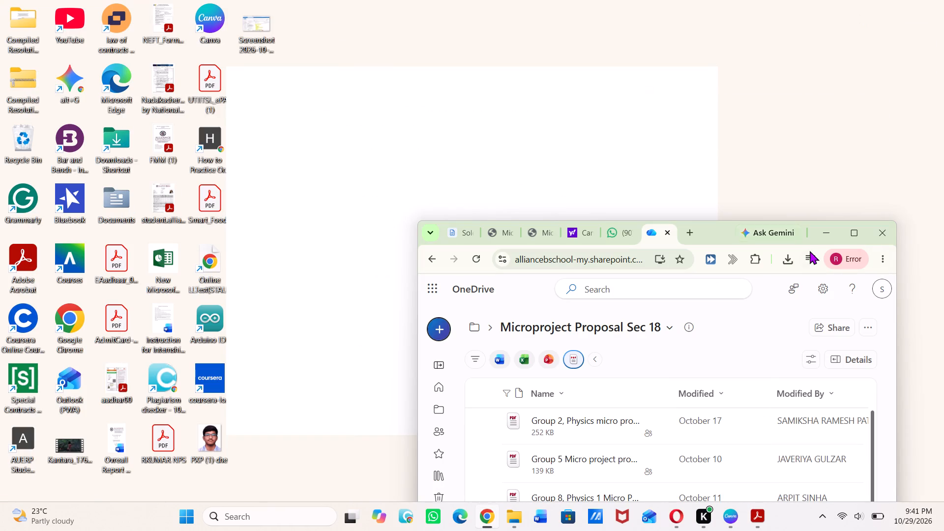
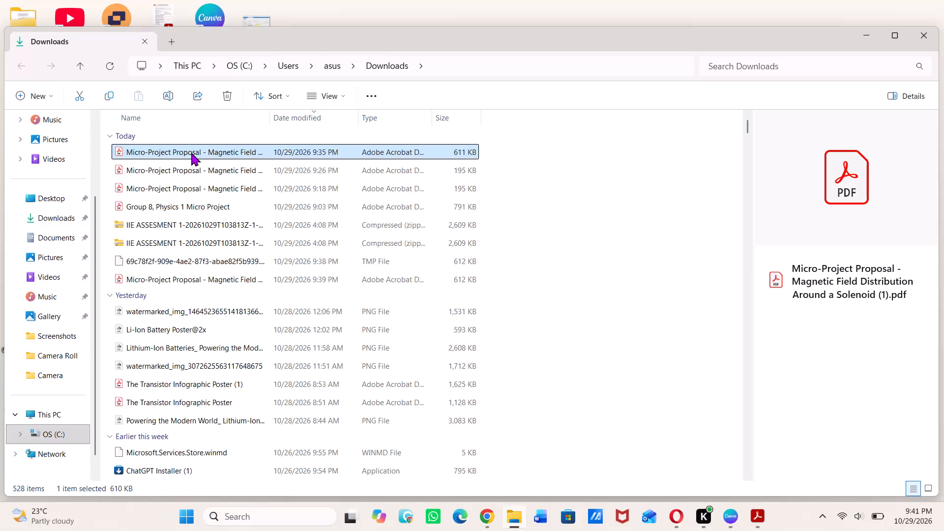
Open the magnetic field proposal PDF modified at 9:35 PM from Downloads to check its opening page.
left_click(191, 152)
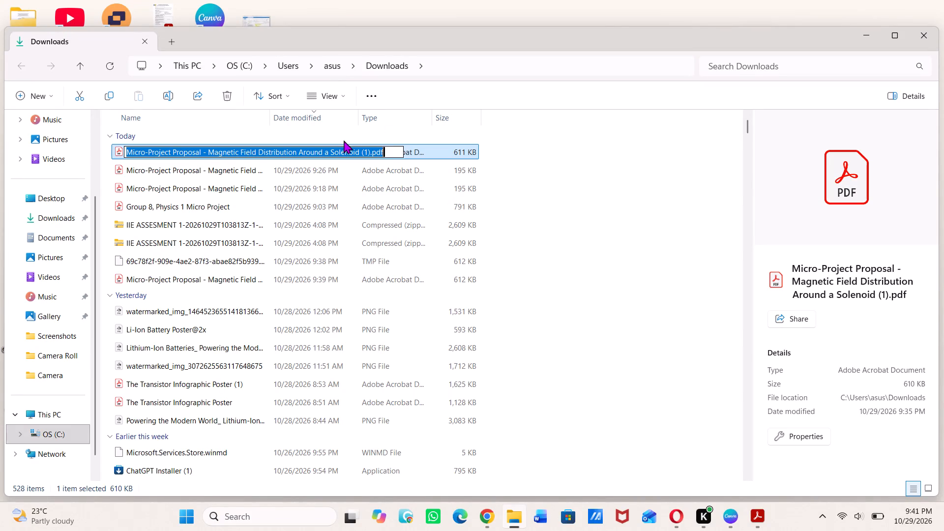
scroll(389, 173, "up", 1)
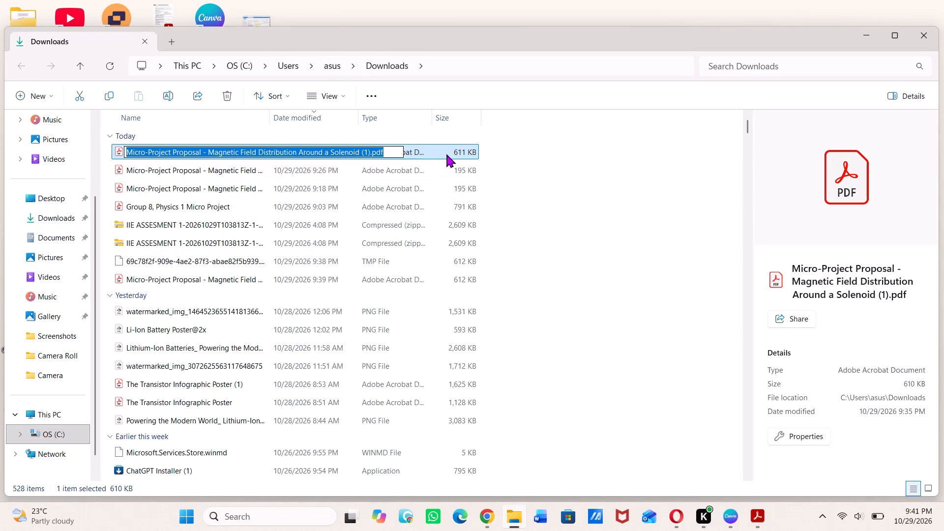
double_click(446, 154)
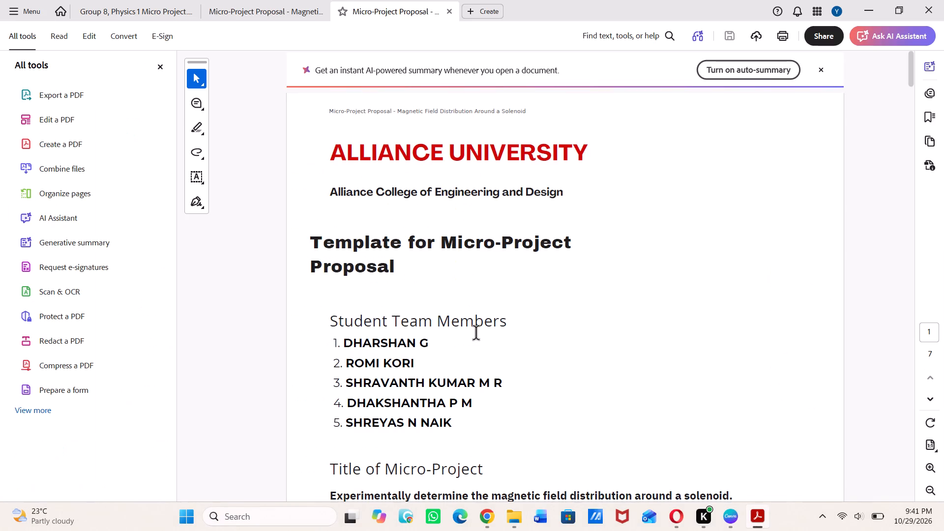
scroll(476, 334, "down", 1)
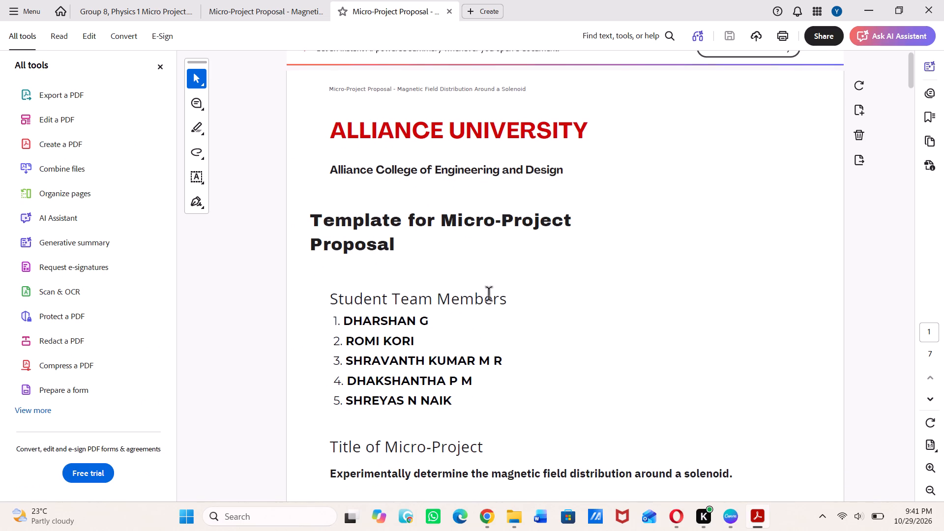
left_click(864, 2)
Reload the Downloads folder and open the newest magnetic field proposal PDF, modified at 9:39 PM, to check its opening page.
scroll(487, 165, "up", 2)
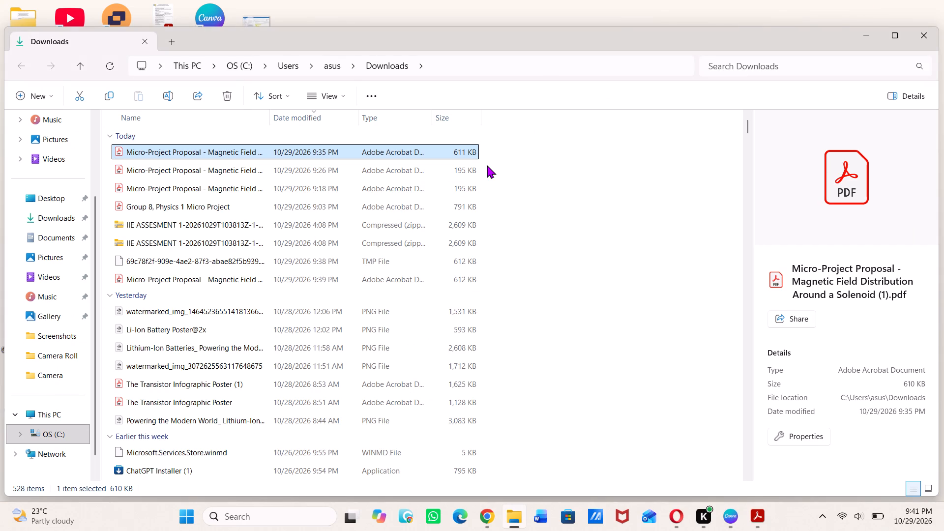
scroll(487, 165, "up", 2)
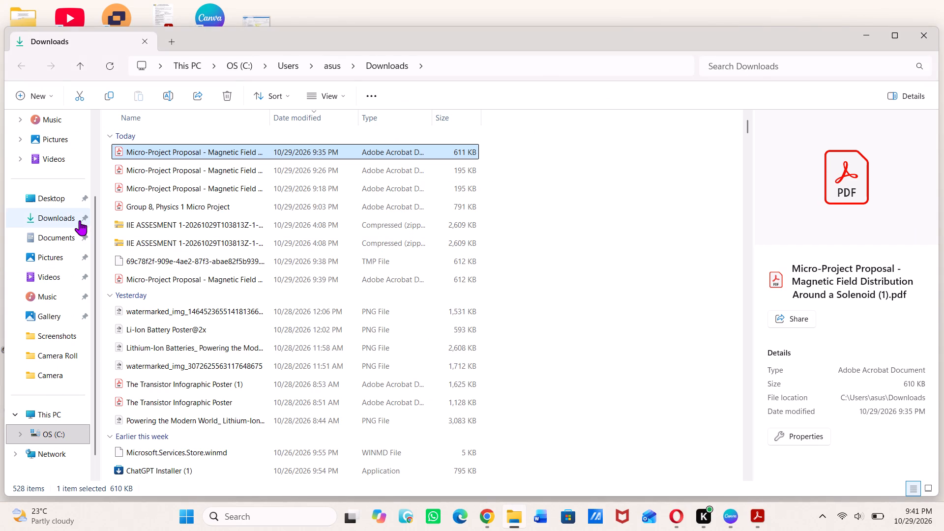
left_click(80, 220)
double_click(211, 147)
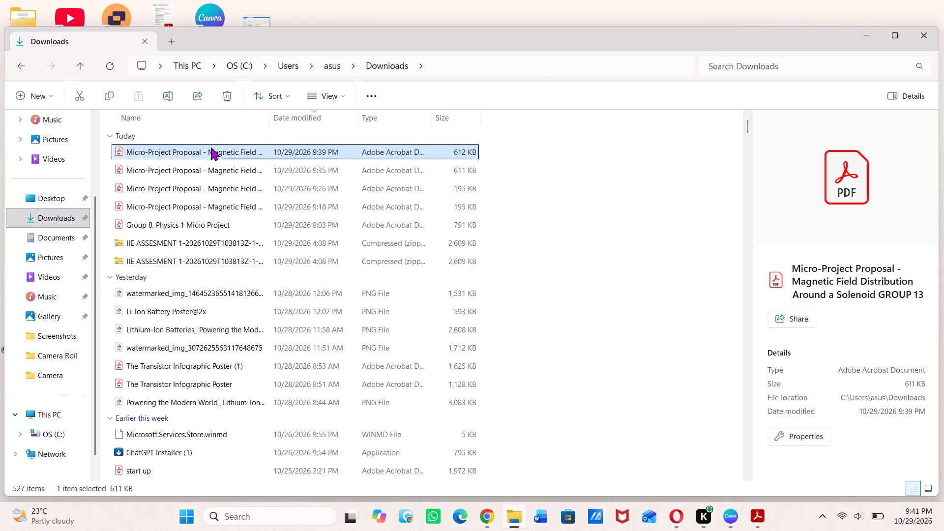
scroll(602, 172, "down", 1)
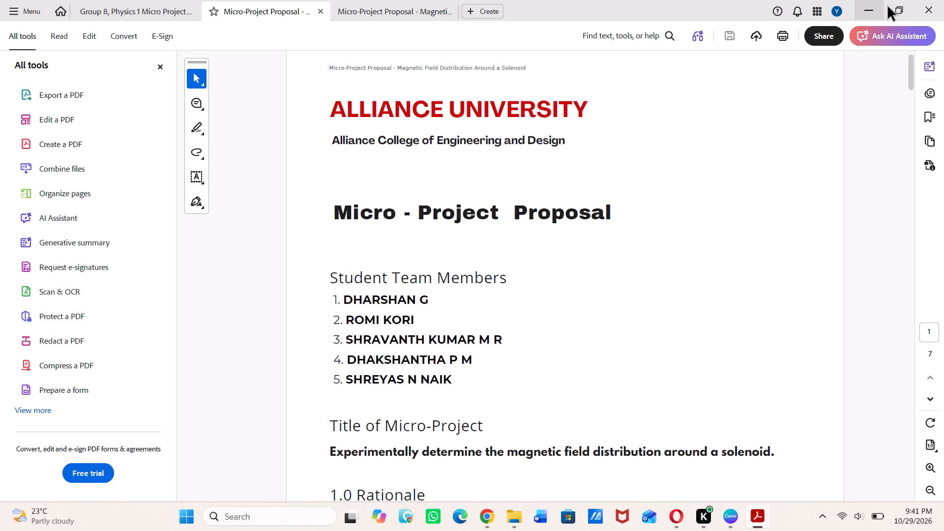
Close Acrobat together with all of its open PDF tabs.
left_click(920, 2)
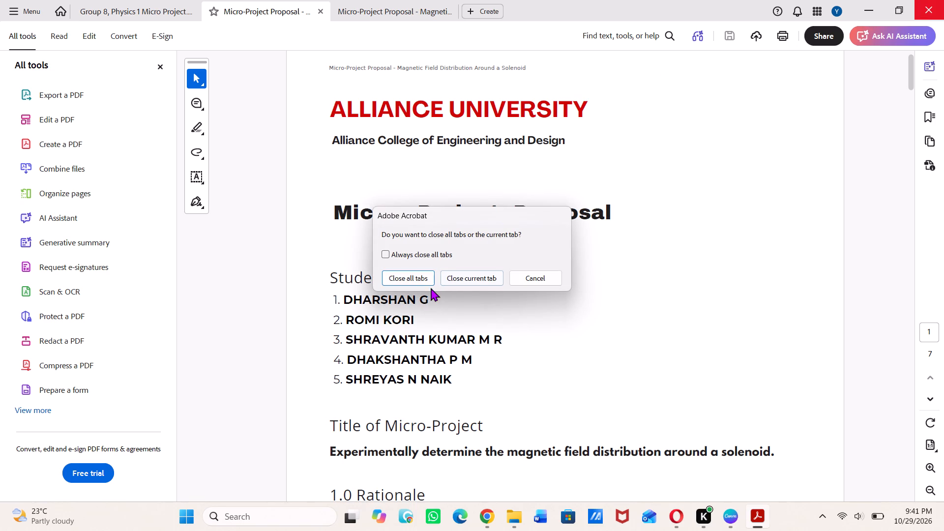
left_click(428, 280)
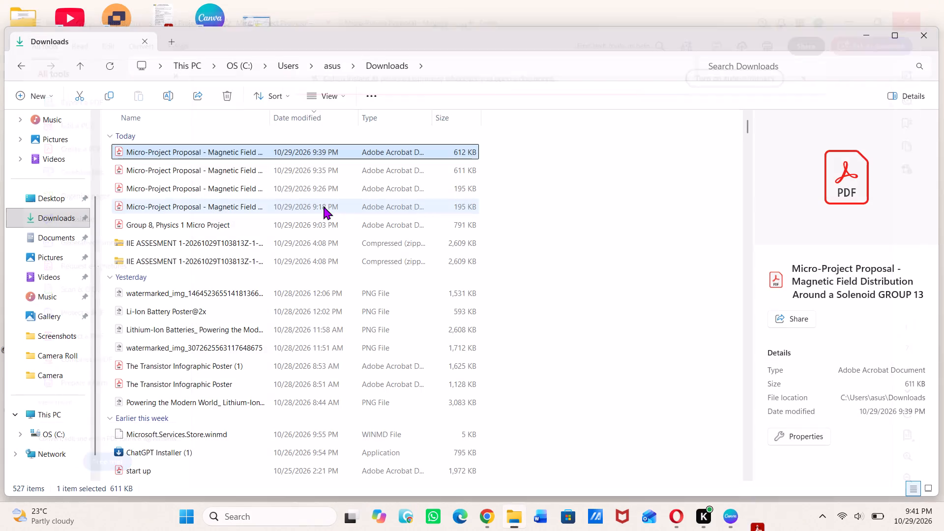
Rename the newest proposal PDF in Downloads as "GROUP -13 (Micro-Project Proposal - Magnetic Field Distribution Around a Solenoid)".
right_click(324, 154)
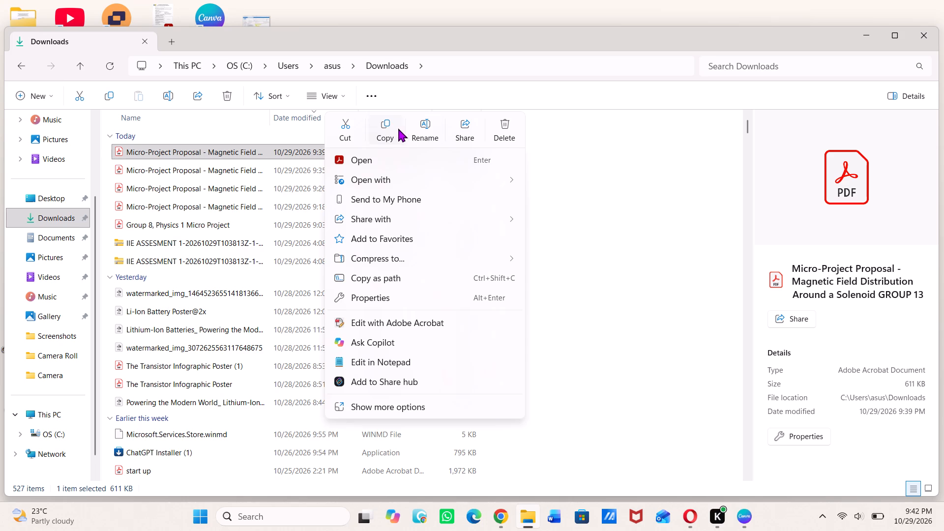
left_click(424, 129)
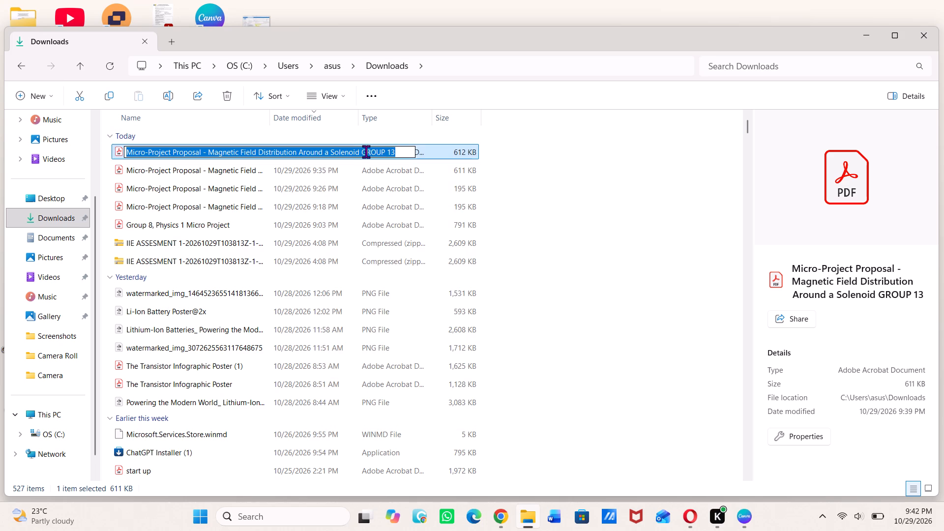
left_click_drag(362, 152, 404, 151)
key("BackSpace")
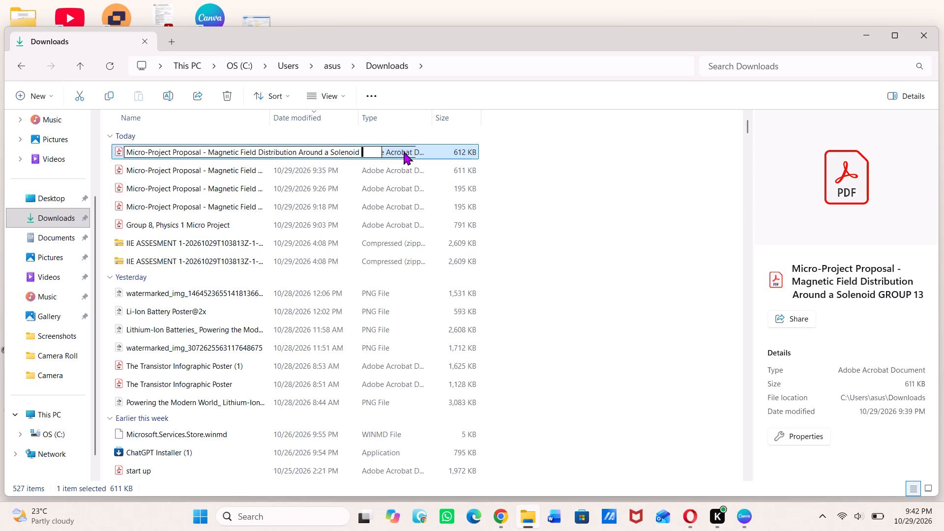
left_click(125, 149)
key("shift+parenleft")
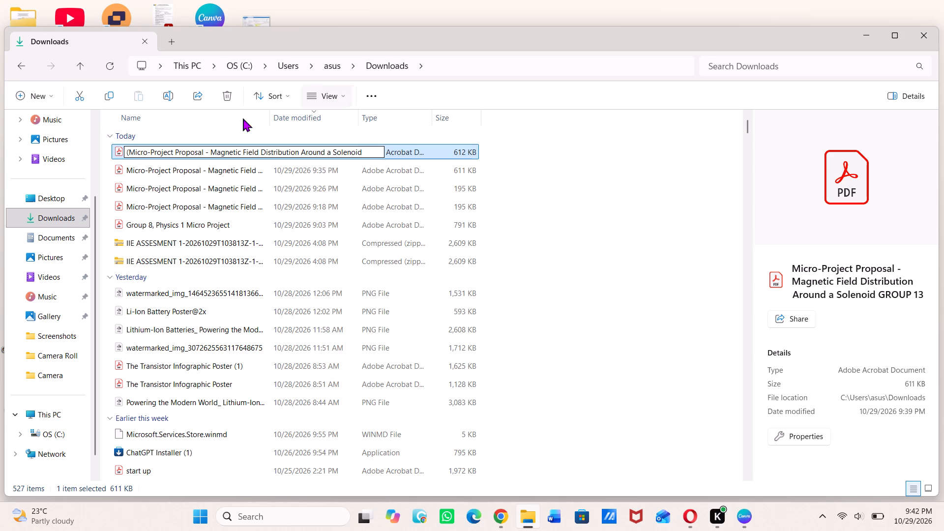
key("Left")
type("GROUP")
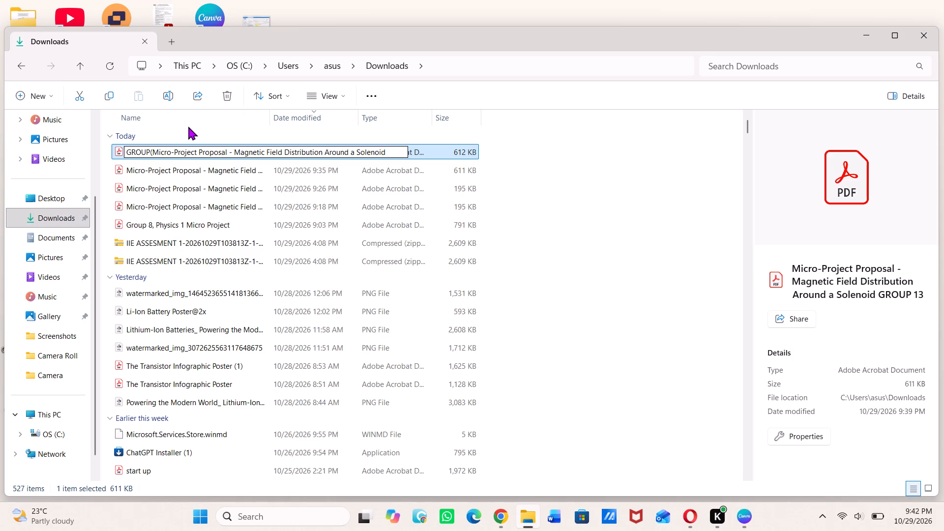
key("minus")
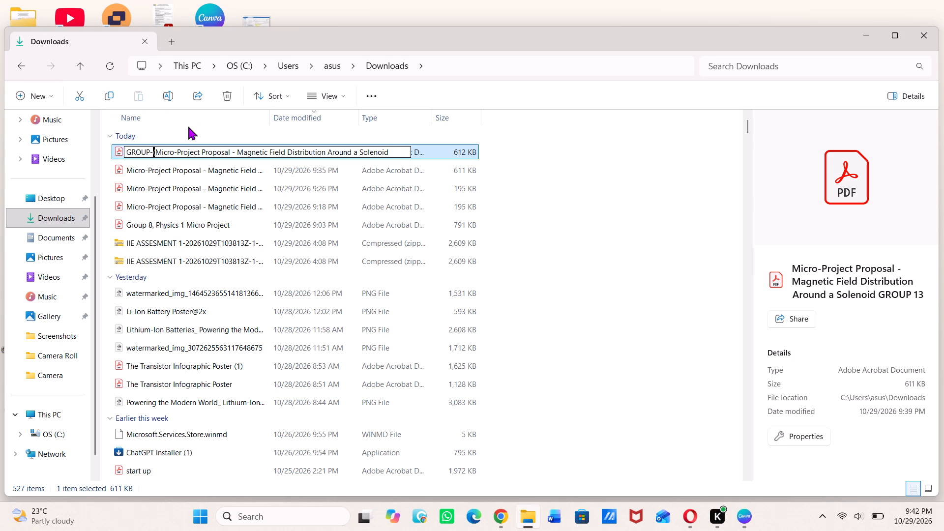
type("13")
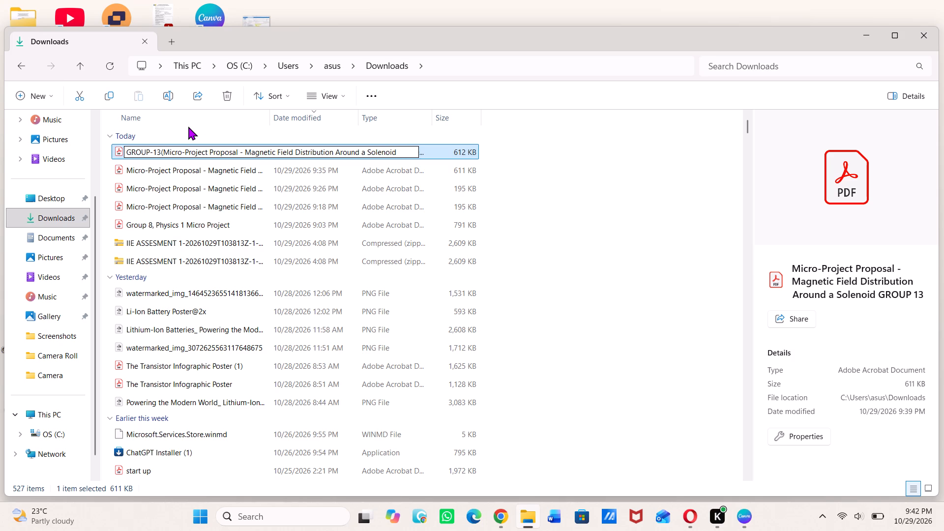
key("Left")
key("Left")
key("Left")
key("space")
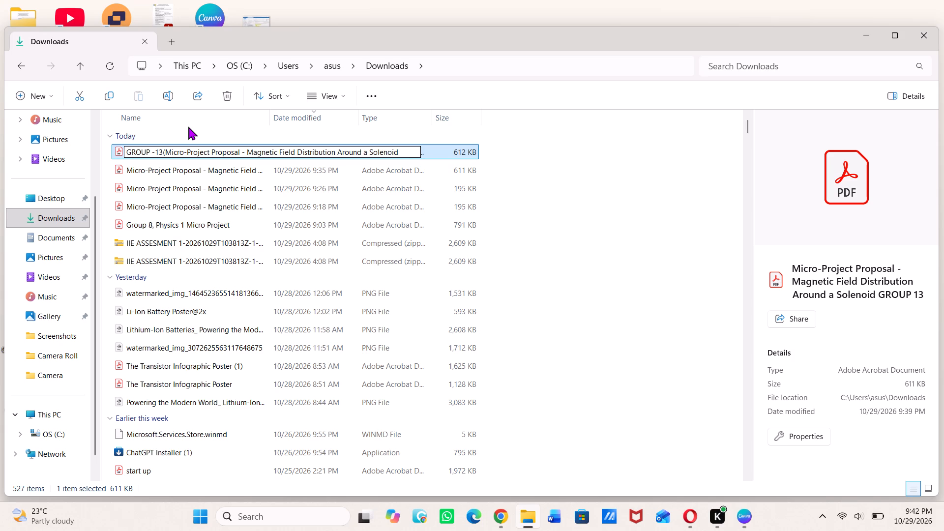
key("Right")
key("Right")
key("Right")
key("space")
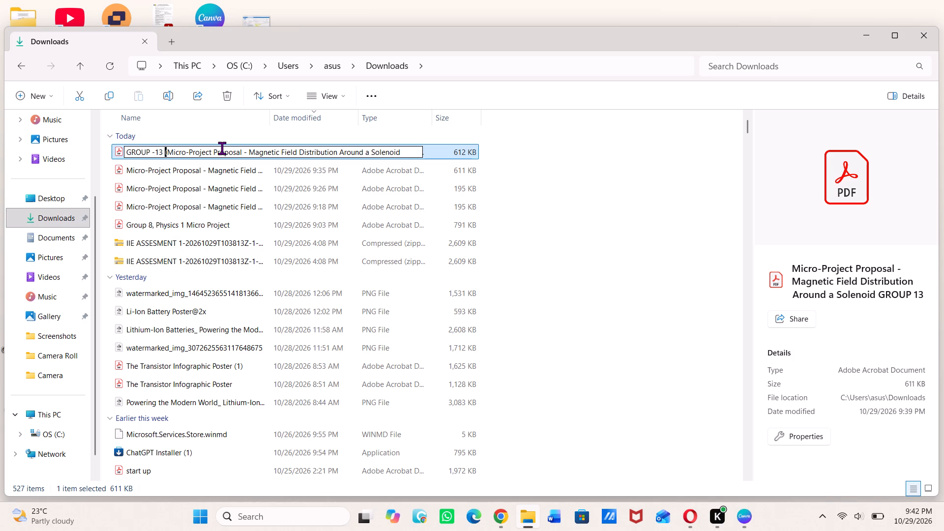
left_click(407, 148)
key("BackSpace")
key("shift+parenright")
left_click(515, 189)
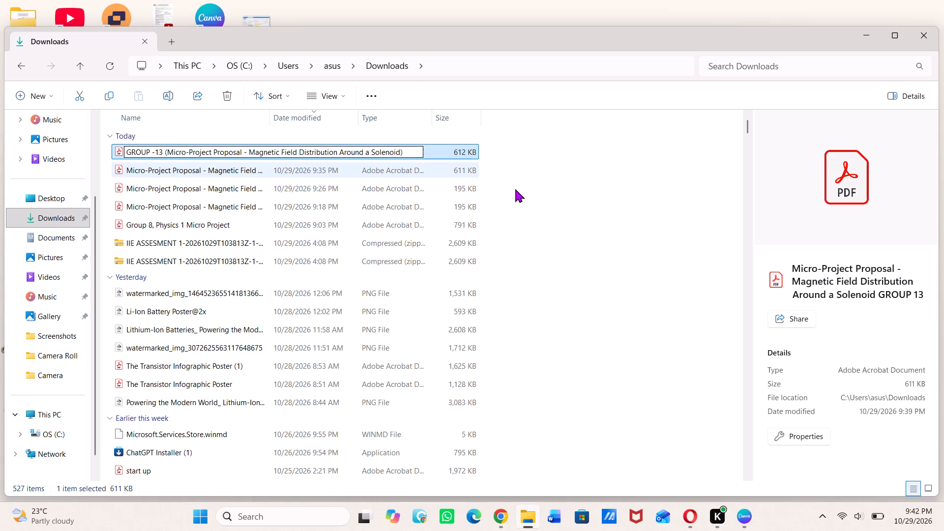
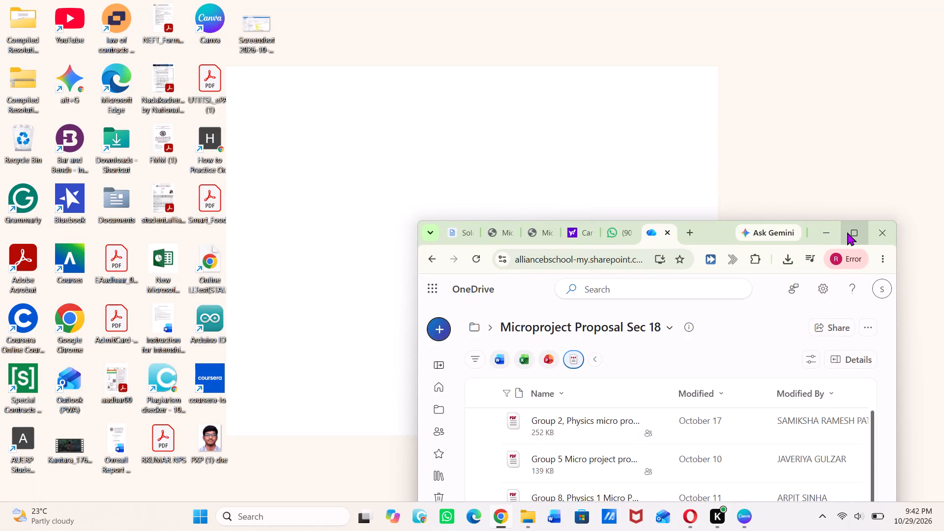
Upload the PDF "GROUP -13 (Micro-Project Proposal - Magnetic Field Distribution Around a Solenoid)" from Downloads to the Microproject Proposal Sec 18 folder.
left_click(847, 232)
scroll(377, 328, "up", 1)
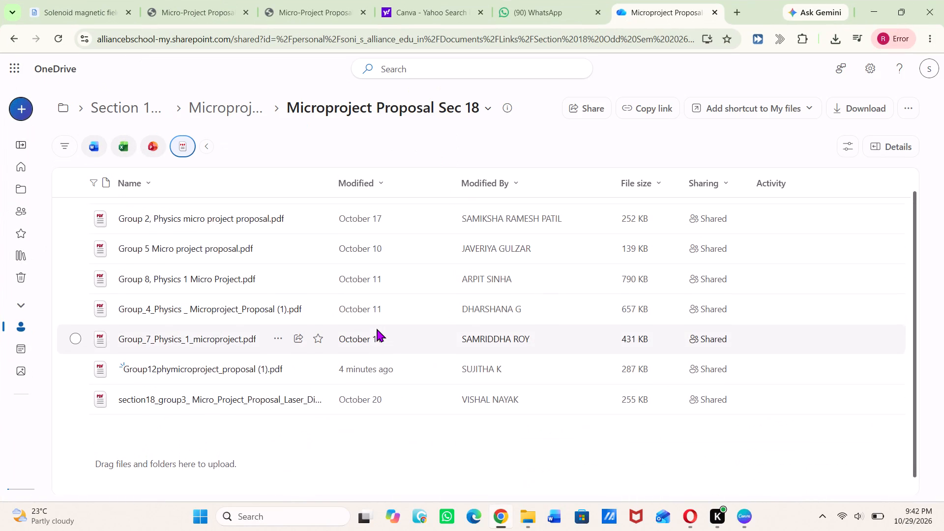
scroll(377, 328, "up", 3)
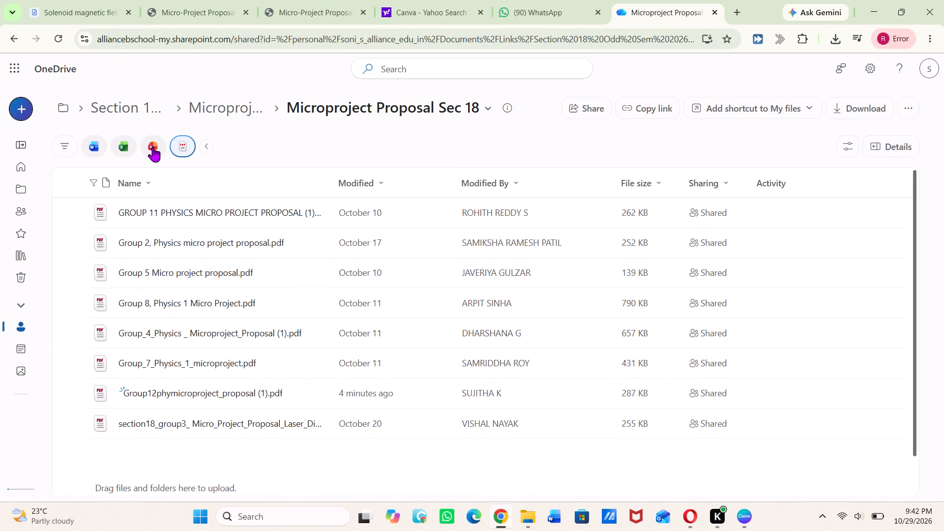
left_click(23, 120)
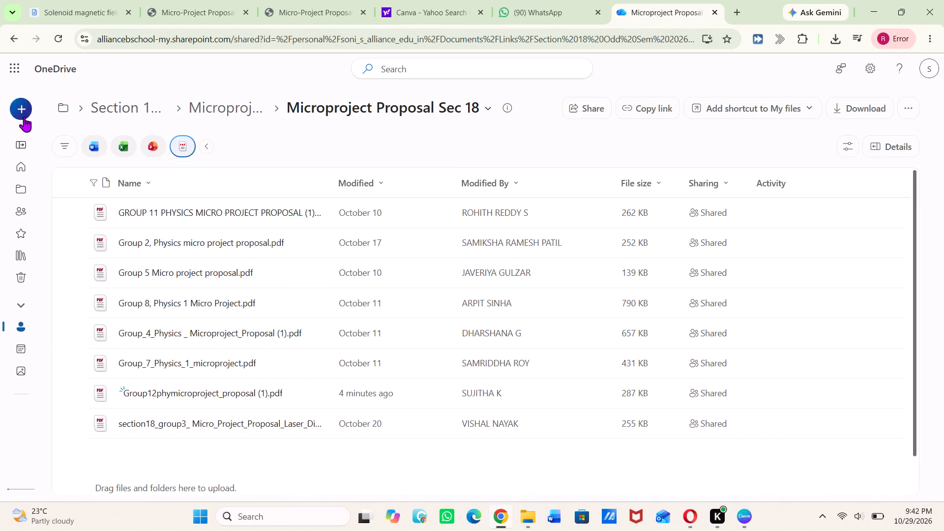
left_click(23, 108)
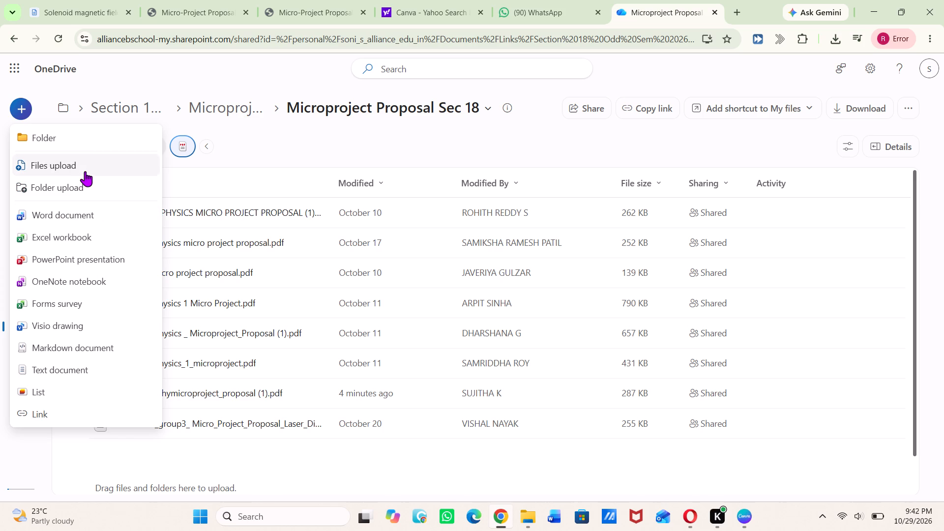
left_click(88, 167)
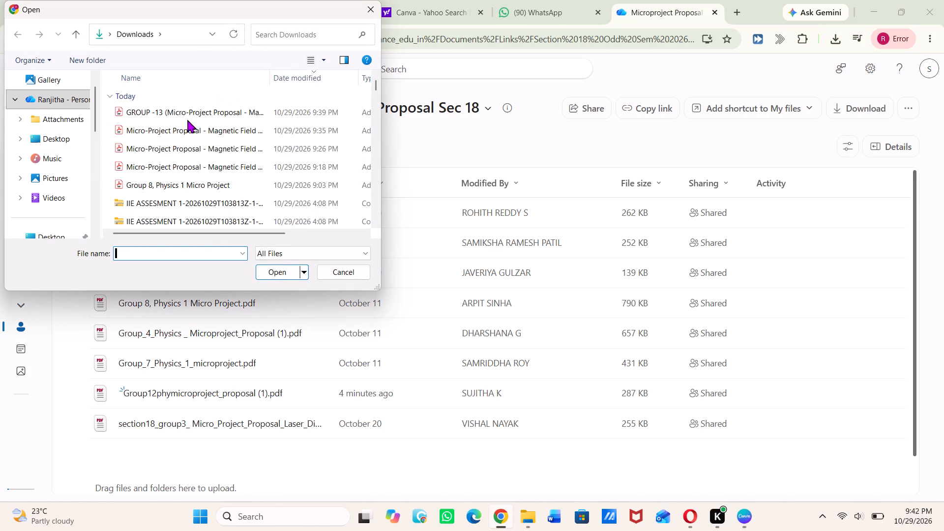
left_click(188, 119)
left_click(272, 267)
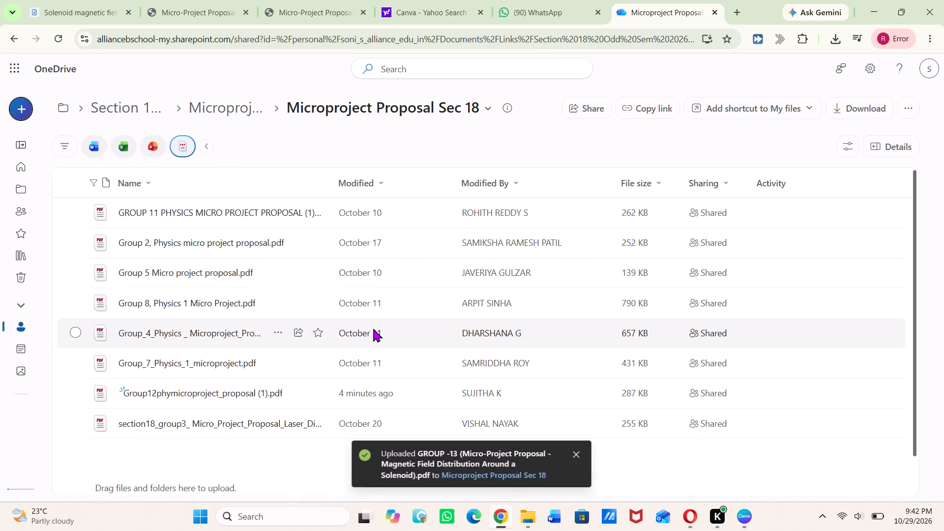
Look through the Microproject Proposal Sec 18 file list to check for the uploaded Group 13 proposal.
scroll(280, 332, "down", 2)
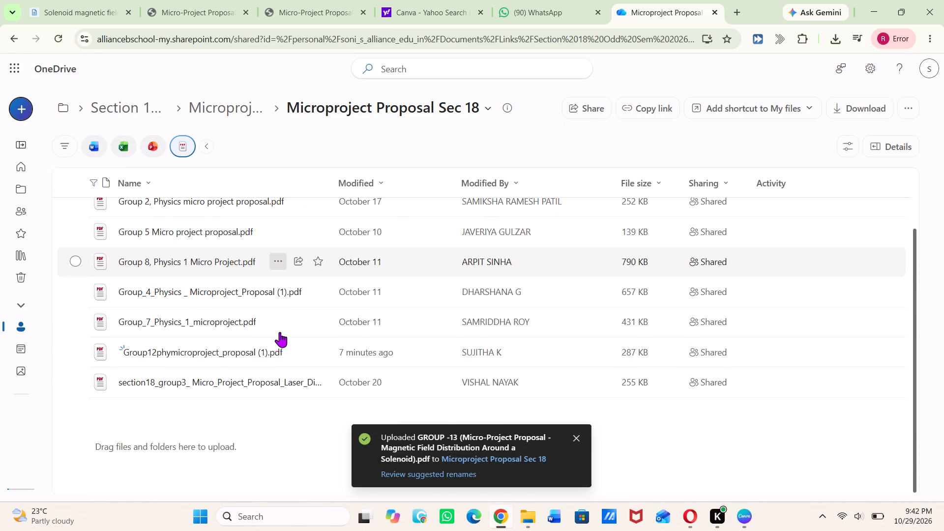
scroll(280, 332, "down", 2)
scroll(280, 332, "up", 2)
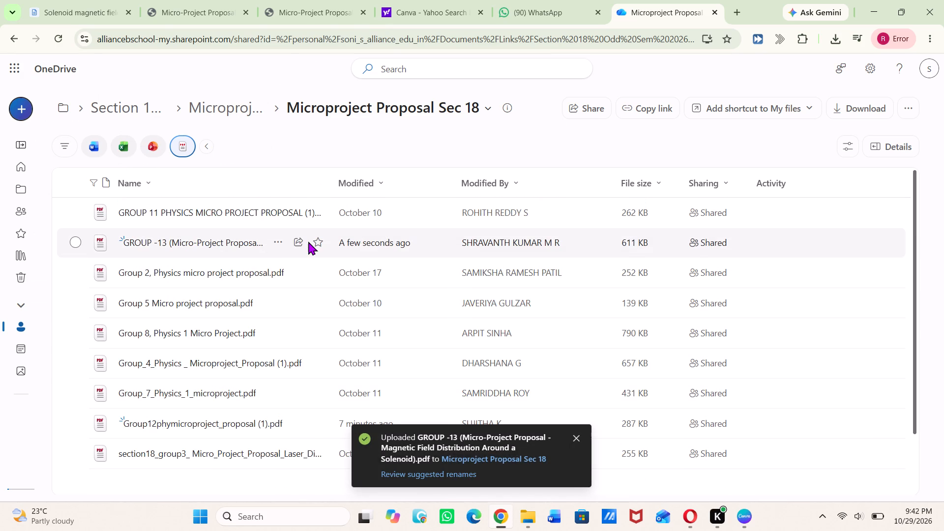
scroll(269, 255, "down", 2)
scroll(269, 255, "up", 7)
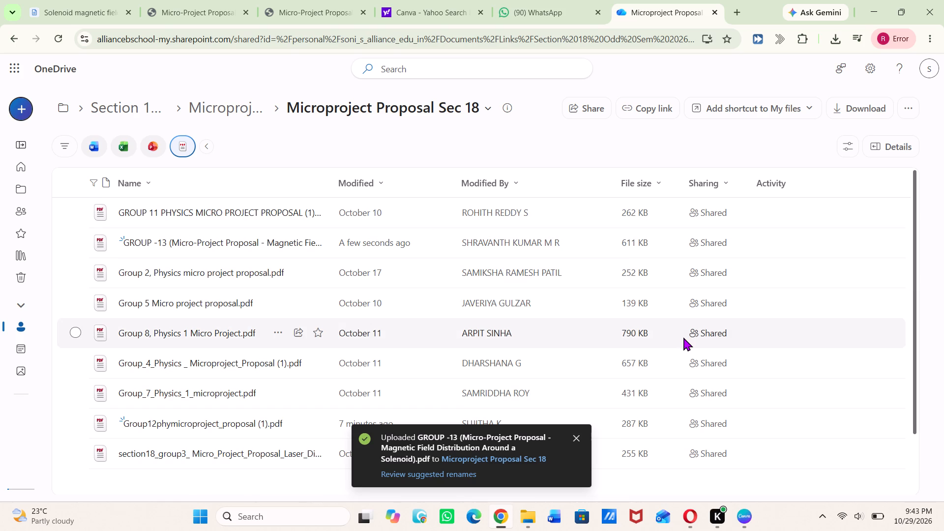
scroll(683, 337, "down", 1)
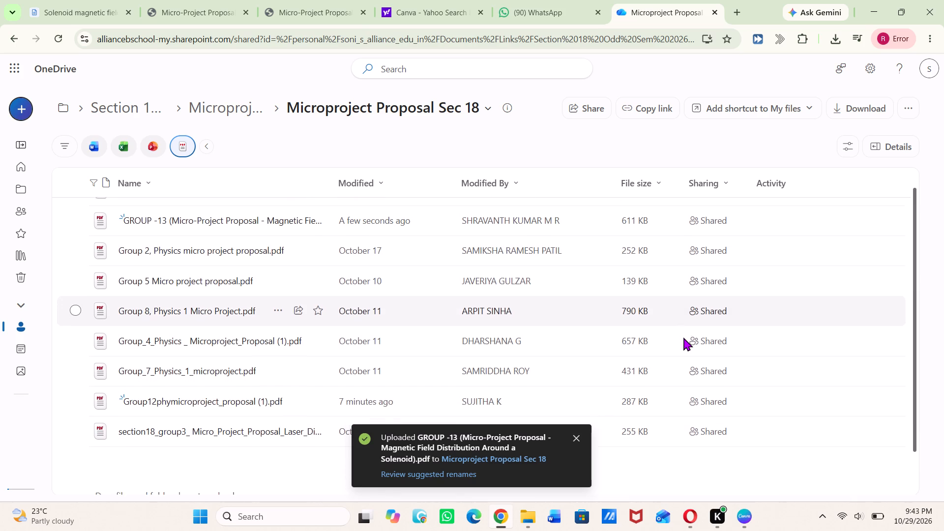
scroll(683, 337, "down", 2)
scroll(683, 337, "up", 2)
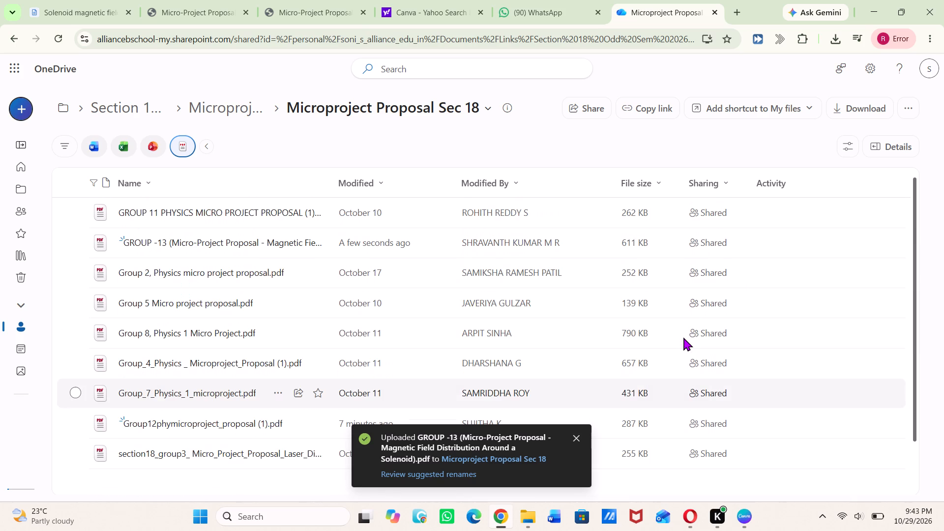
Open the uploaded GROUP -13 proposal in the shared folder, review its pages through to the last one, and close the preview.
double_click(728, 245)
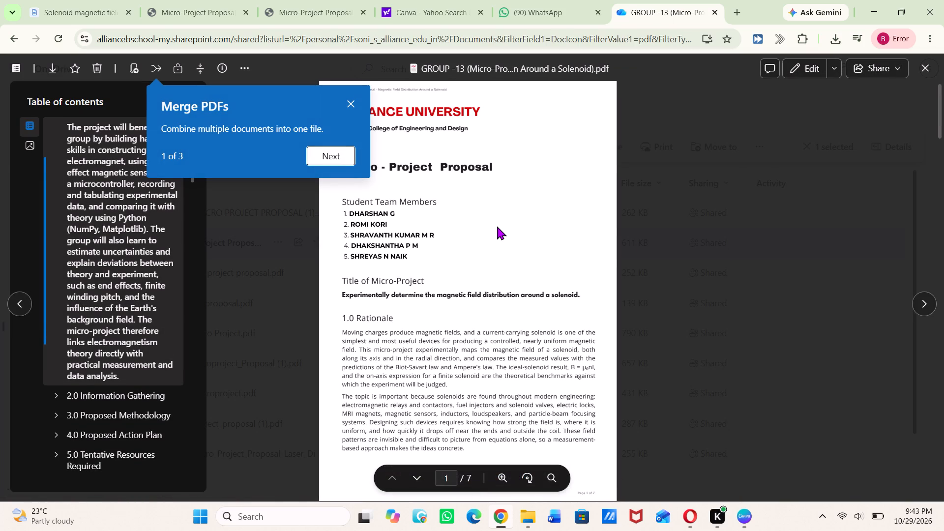
scroll(497, 226, "down", 1)
left_click(497, 226)
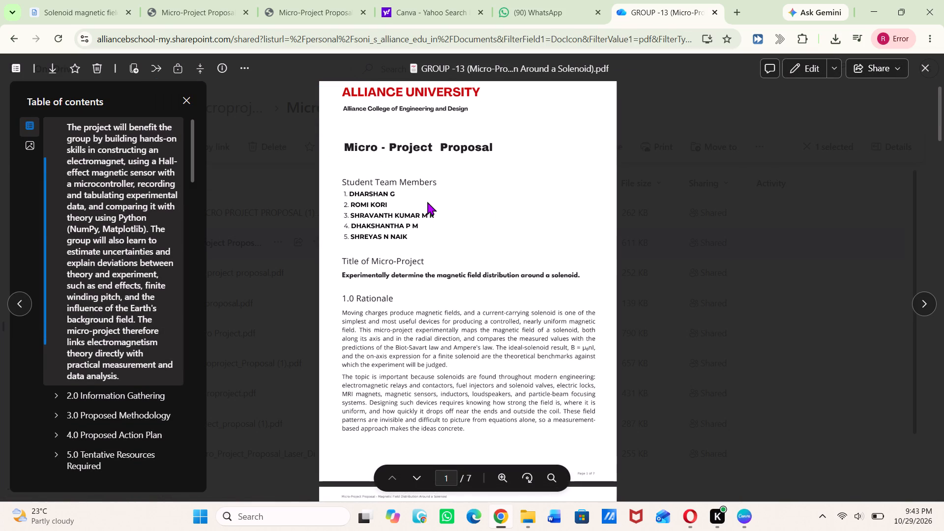
scroll(427, 202, "down", 4)
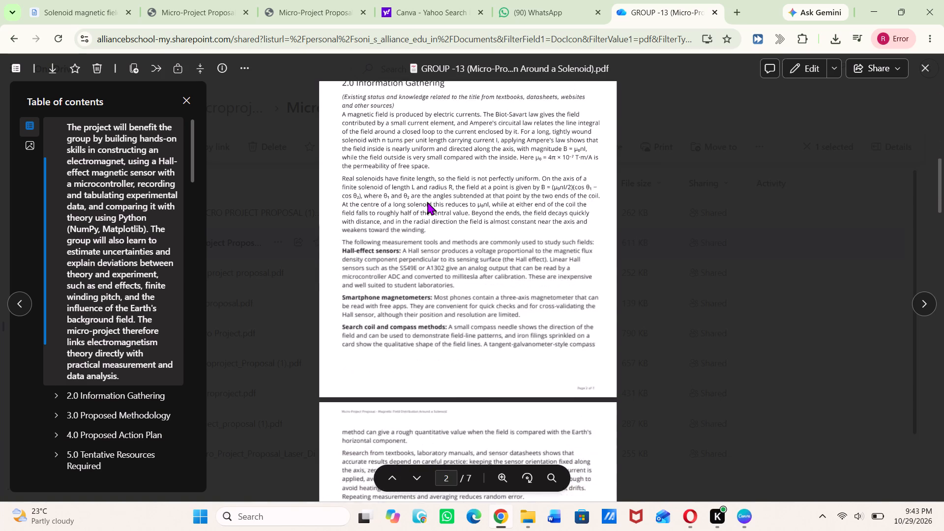
scroll(427, 202, "down", 4)
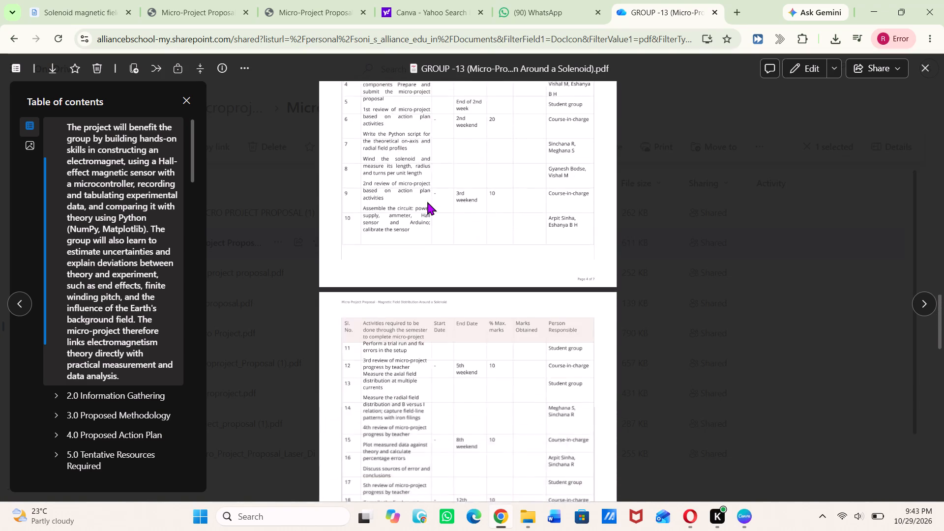
scroll(427, 202, "down", 2)
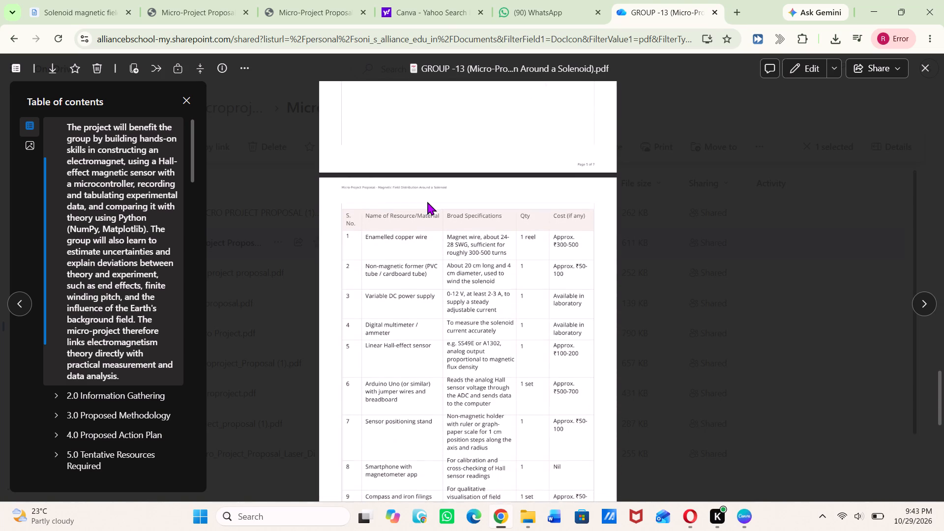
scroll(427, 202, "down", 3)
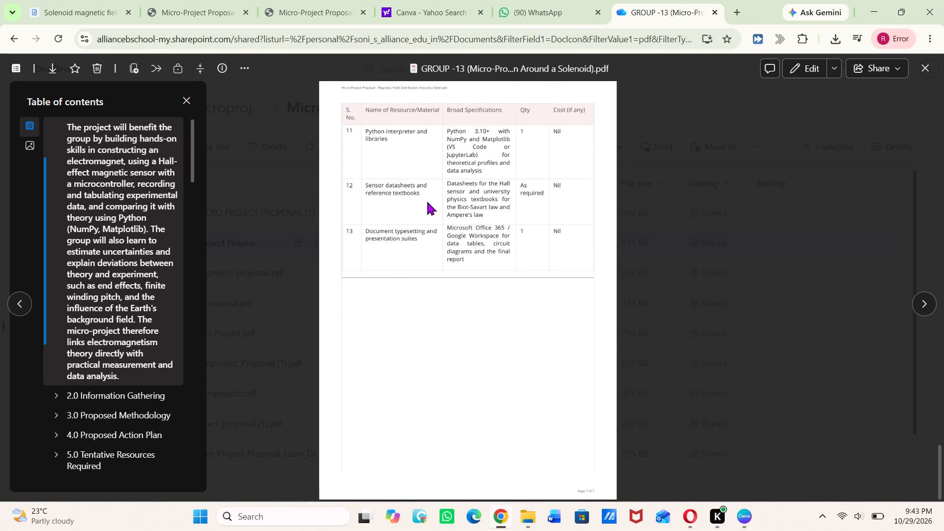
scroll(427, 202, "down", 2)
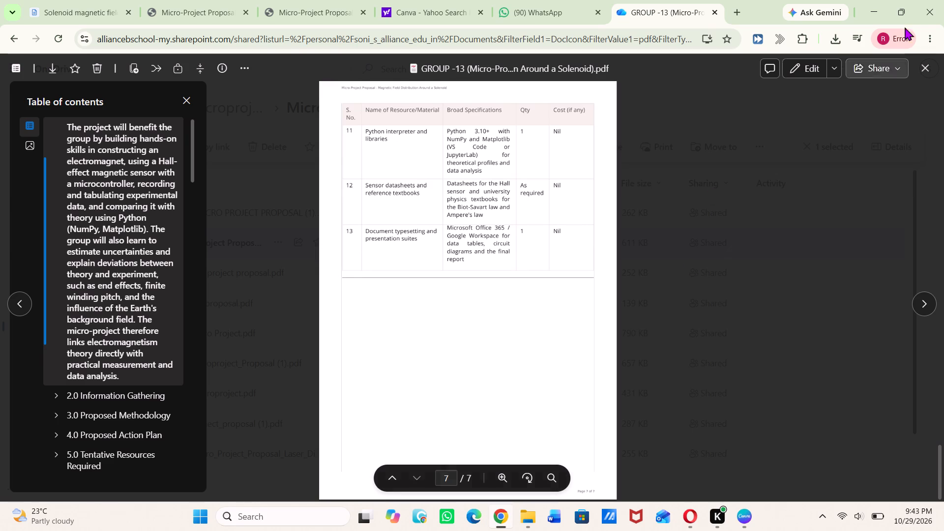
left_click(925, 69)
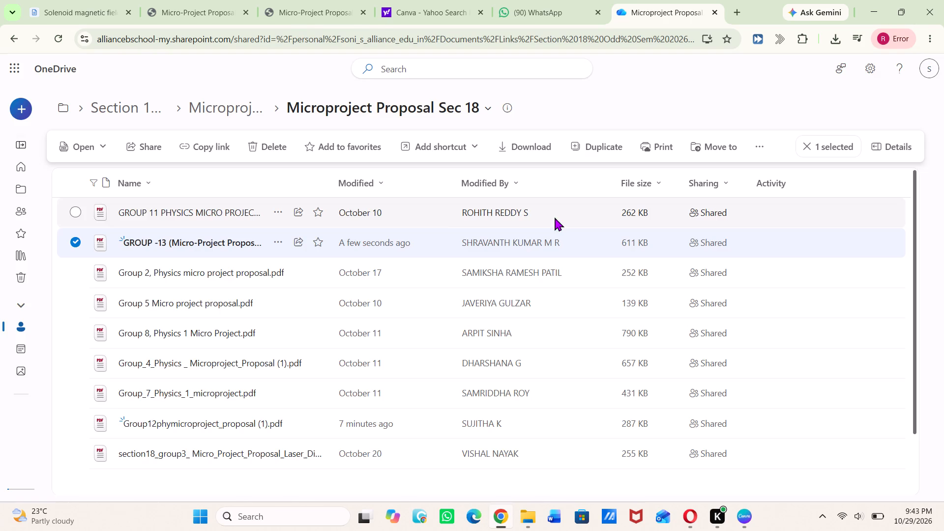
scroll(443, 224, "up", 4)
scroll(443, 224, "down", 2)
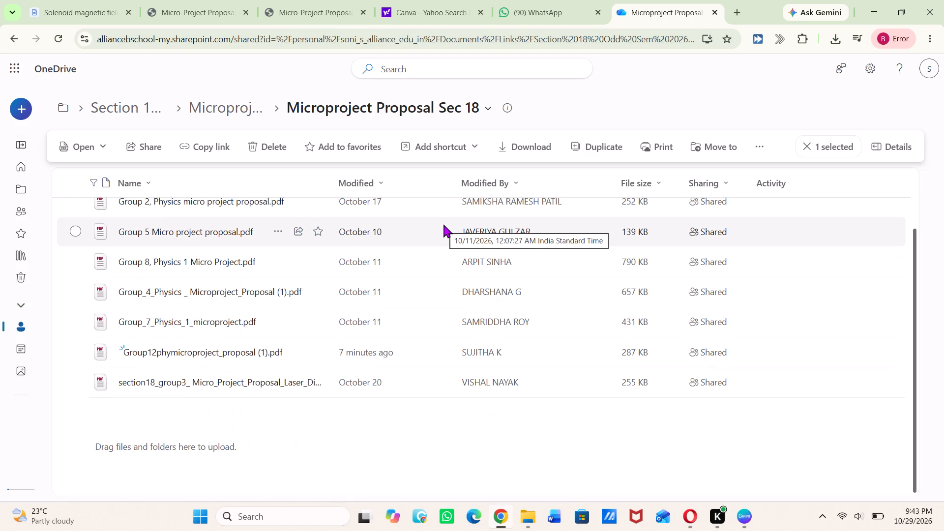
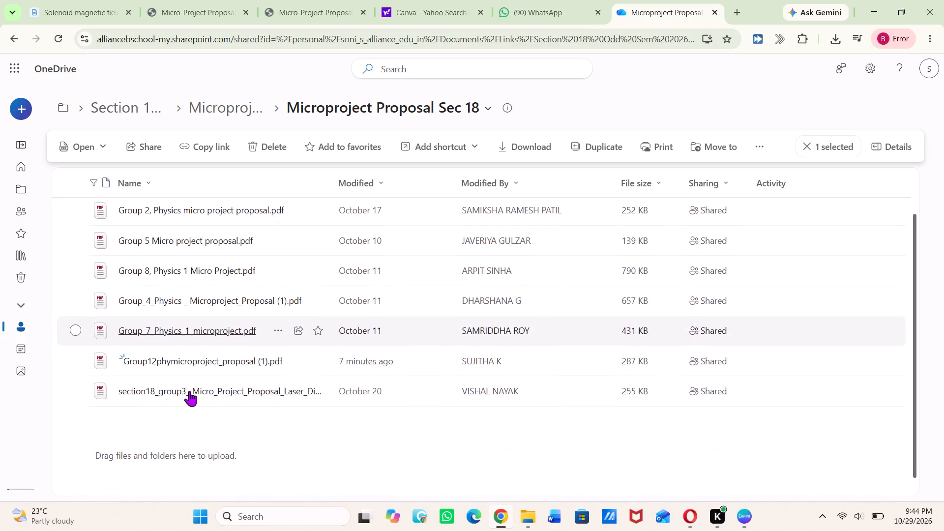
Look through the Microproject Proposal Sec 18 file list, checking the uploaded GROUP -13 entry against the other groups' proposals.
scroll(189, 391, "right", 1)
scroll(189, 391, "up", 1)
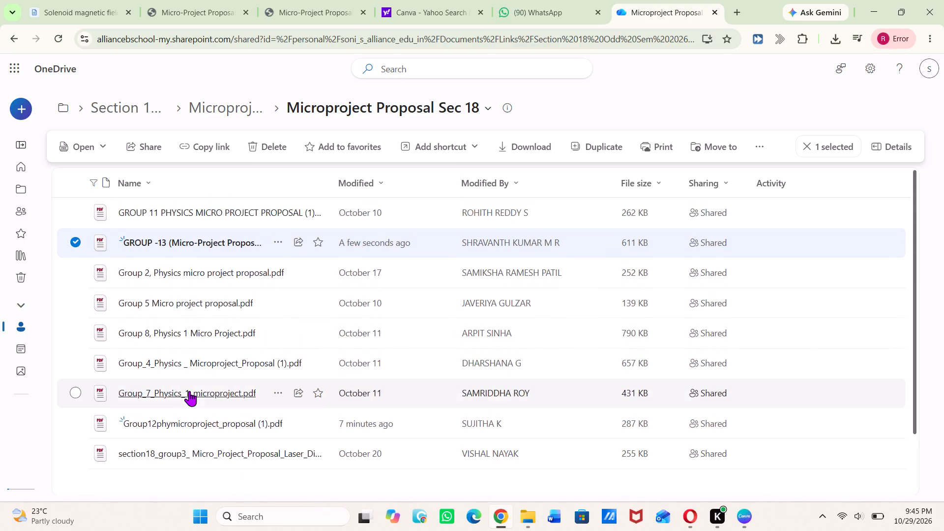
scroll(189, 391, "up", 1)
scroll(189, 391, "down", 1)
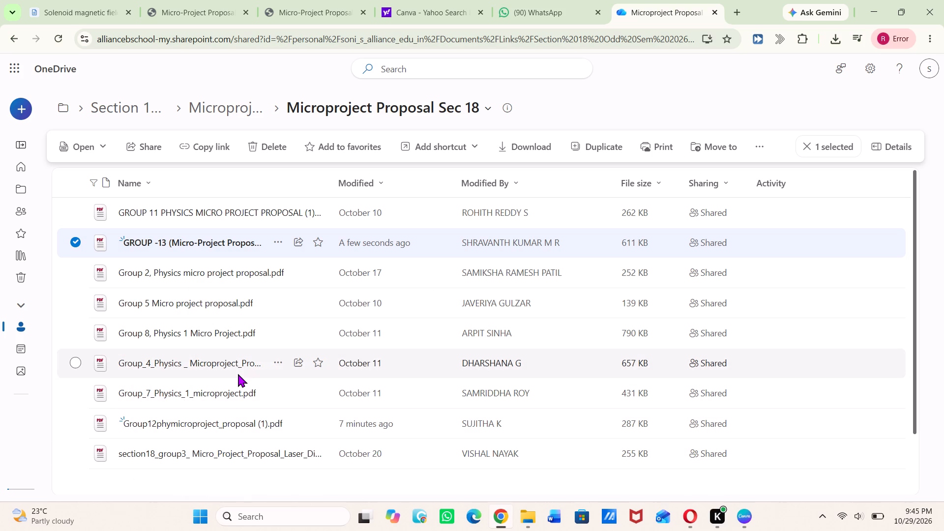
scroll(238, 374, "up", 1)
scroll(238, 374, "down", 1)
scroll(238, 374, "up", 3)
scroll(238, 374, "down", 3)
scroll(238, 374, "up", 1)
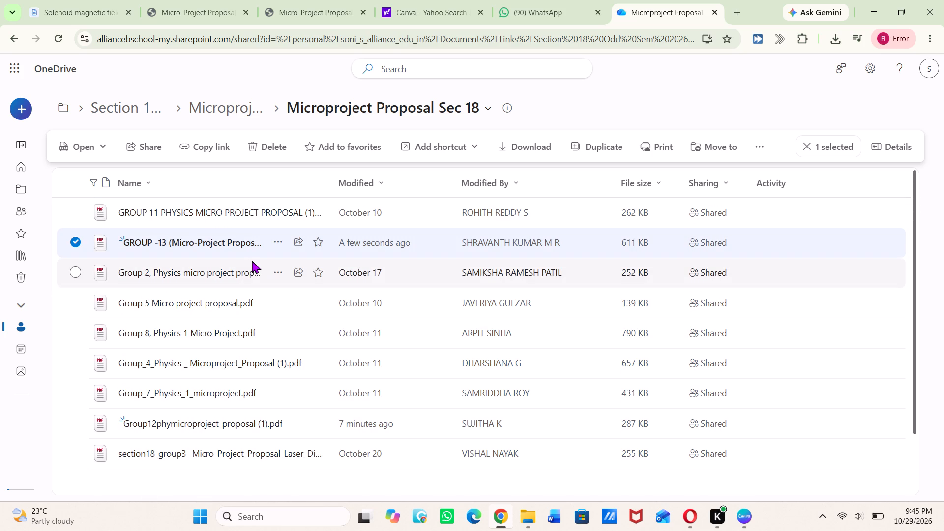
scroll(279, 230, "up", 1)
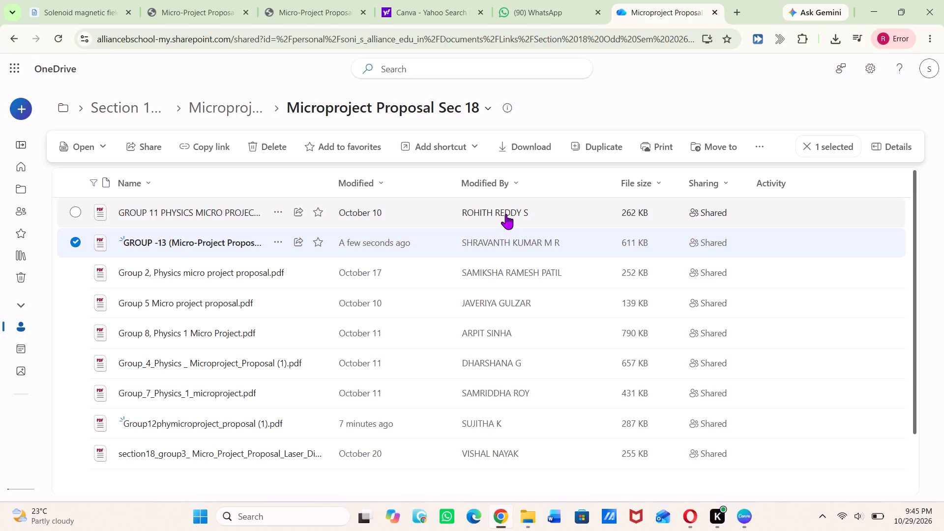
scroll(506, 214, "down", 1)
scroll(485, 356, "down", 1)
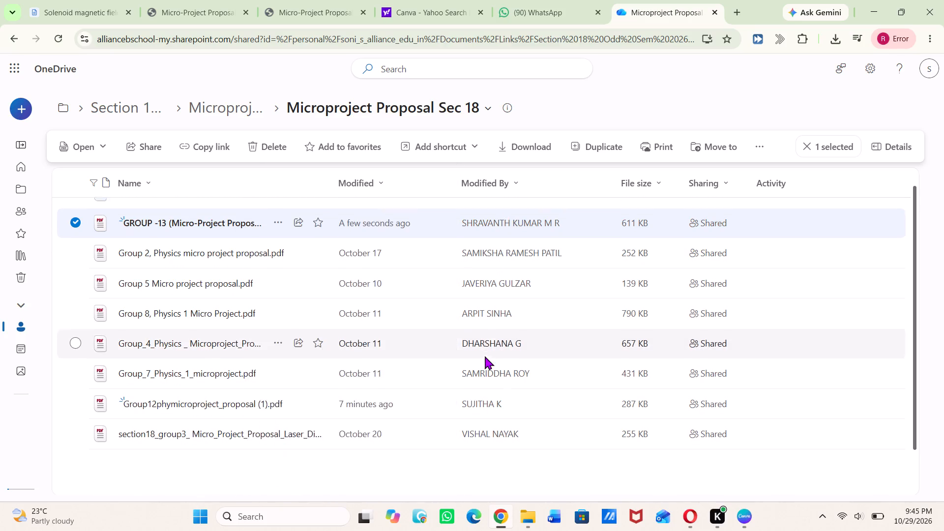
scroll(485, 356, "down", 3)
scroll(485, 356, "up", 3)
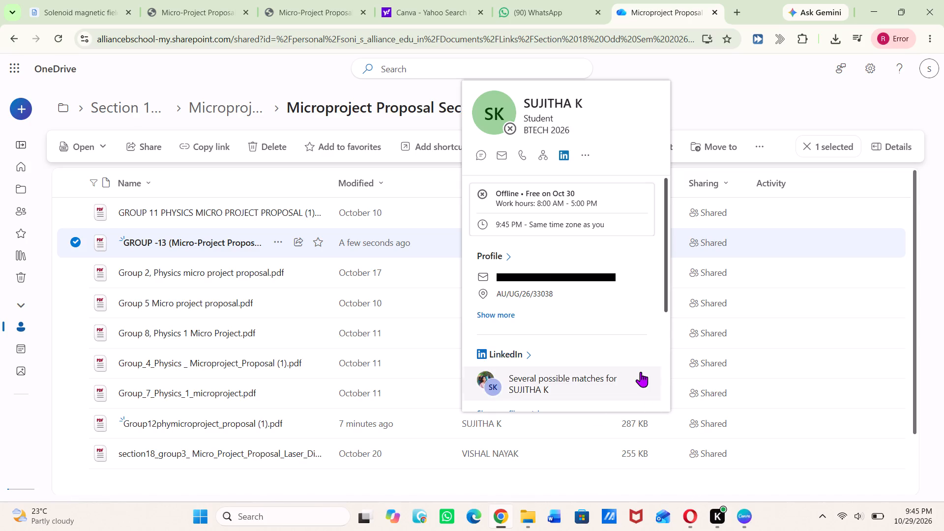
left_click(581, 476)
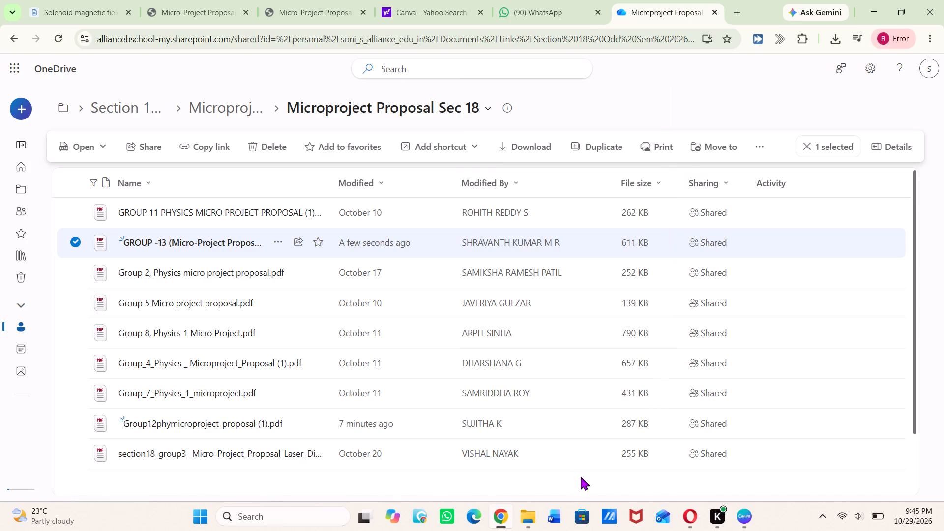
scroll(586, 383, "down", 2)
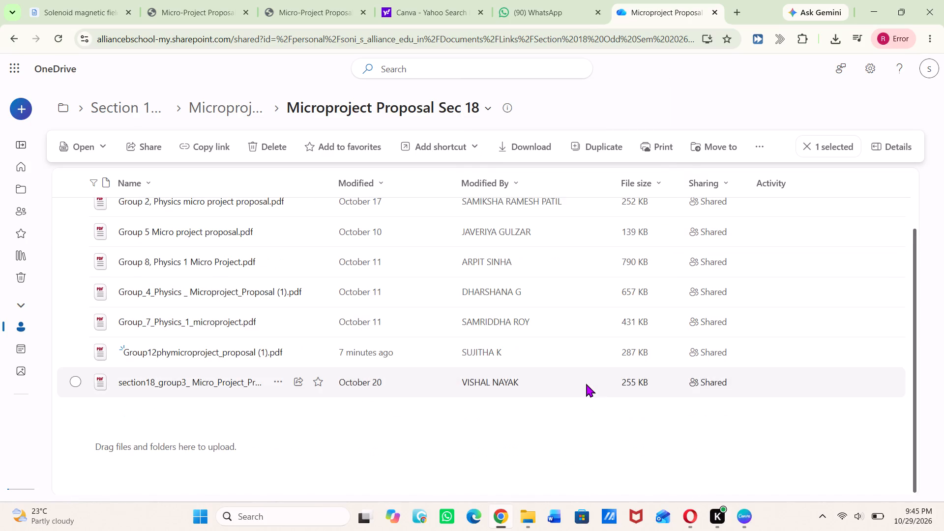
scroll(586, 383, "up", 1)
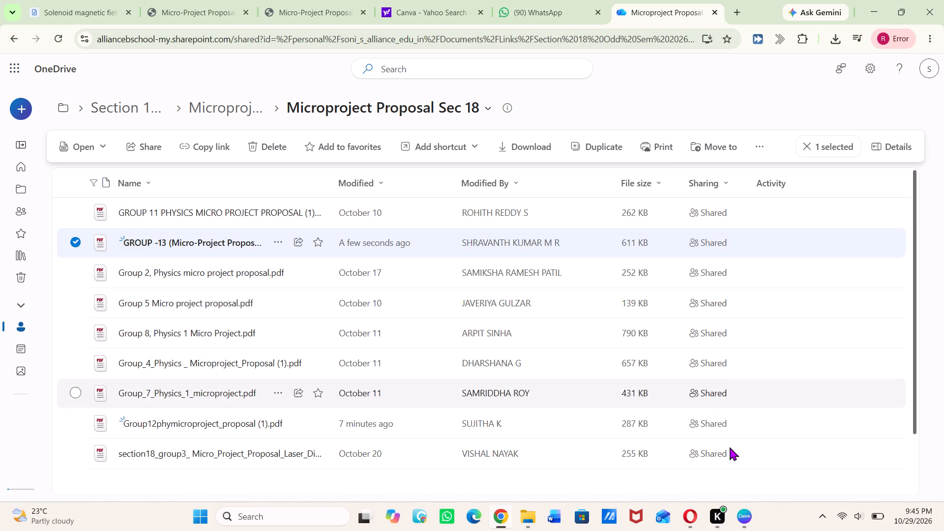
Deselect the GROUP -13 file and remove the pdf type filter from the Microproject Proposal Sec 18 folder.
left_click(706, 480)
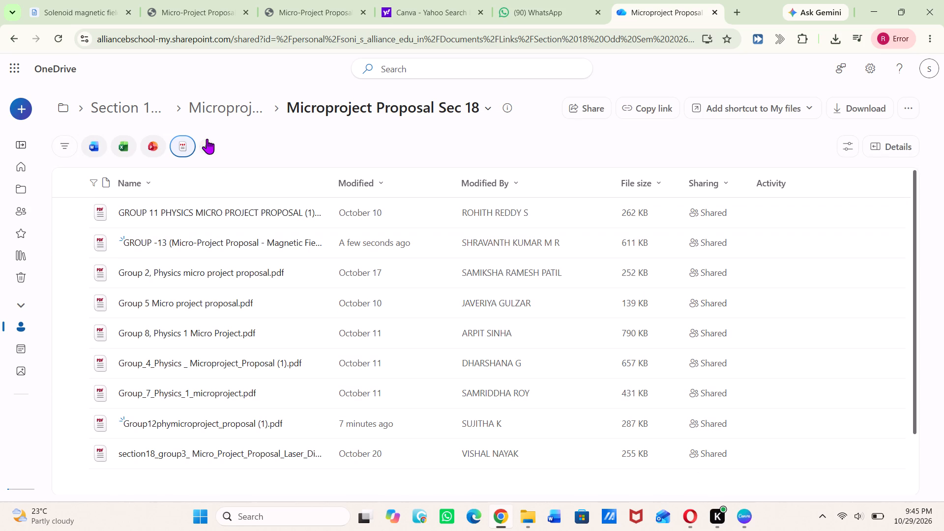
left_click(64, 146)
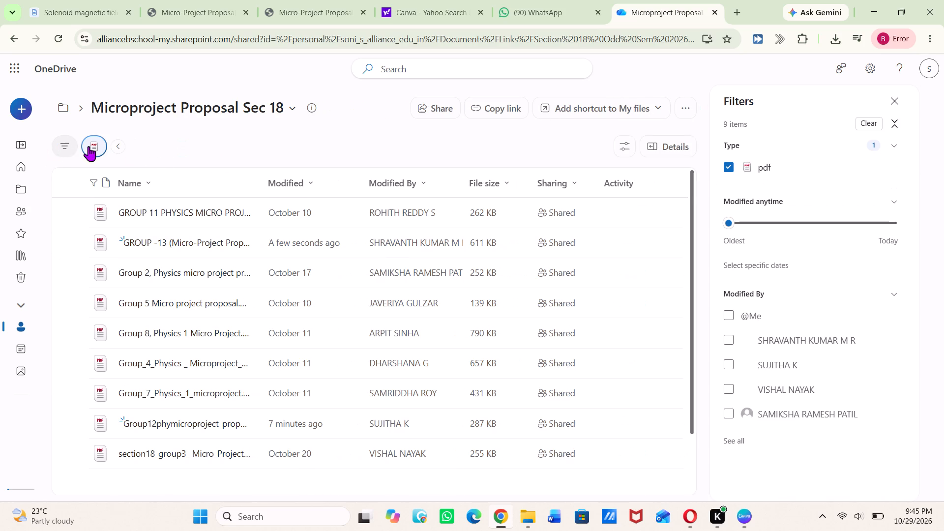
left_click(117, 146)
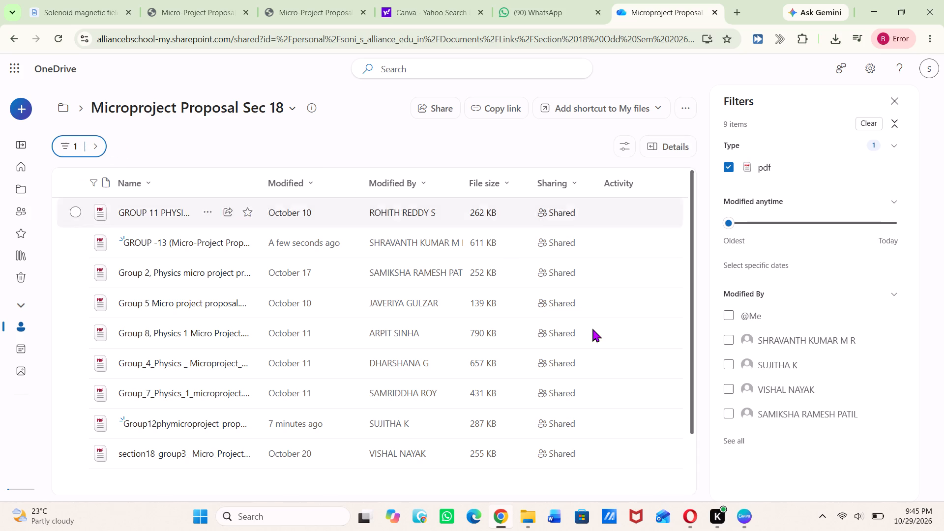
left_click(719, 166)
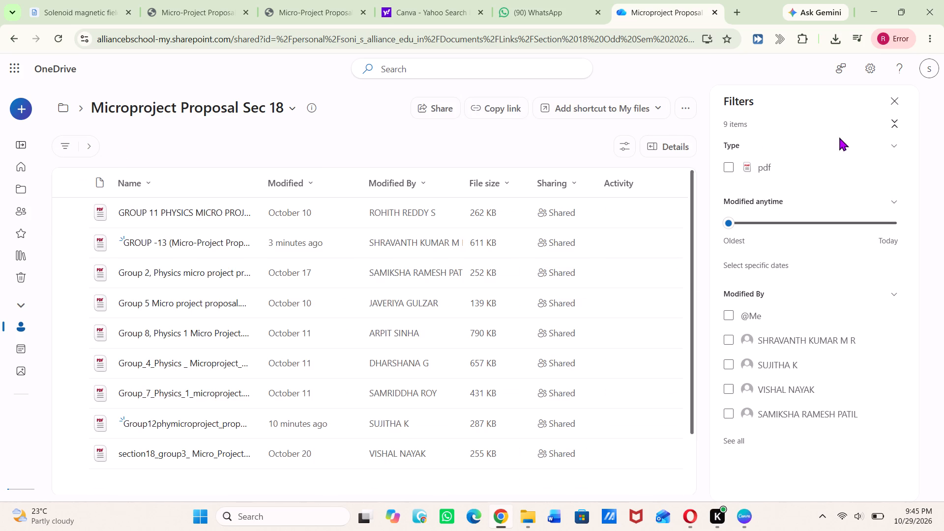
left_click(887, 106)
left_click(901, 107)
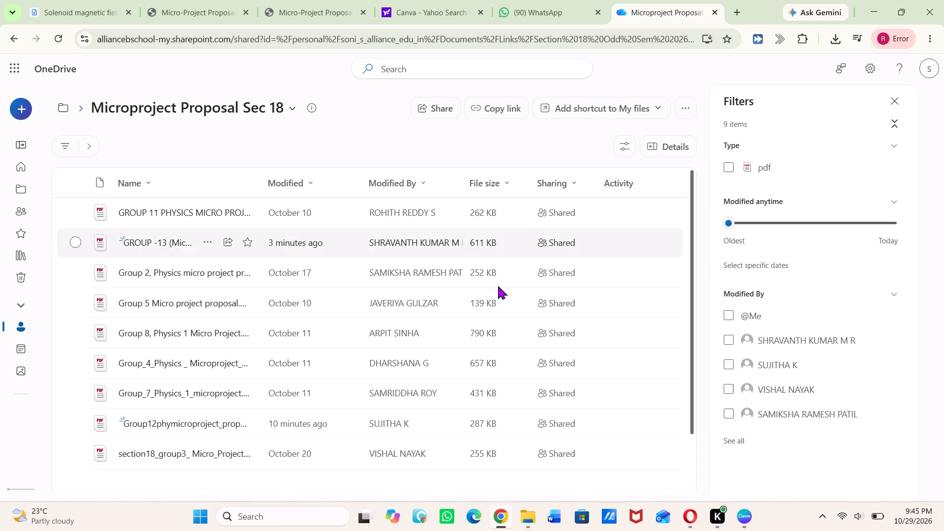
Look through the unfiltered Microproject Proposal Sec 18 file list from the first proposal to the last.
scroll(491, 294, "down", 2)
scroll(491, 294, "up", 2)
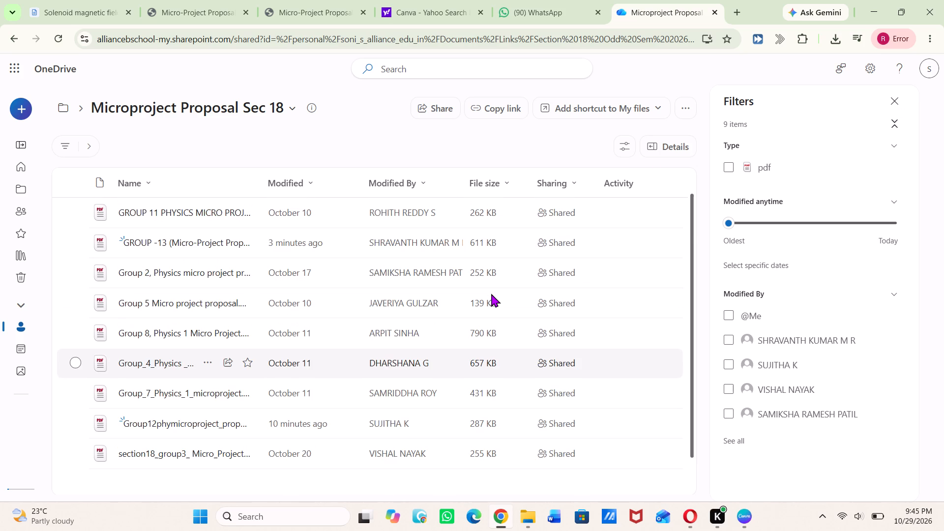
scroll(491, 294, "down", 1)
scroll(491, 294, "right", 1)
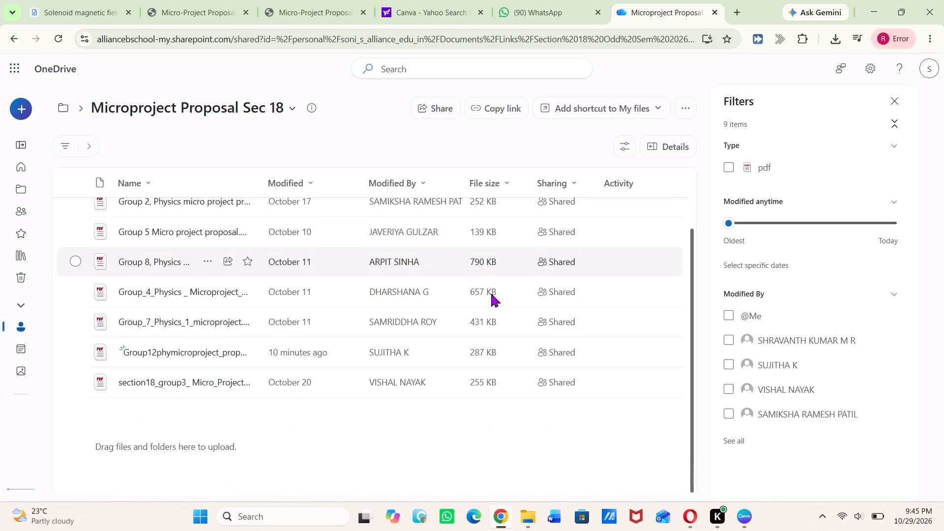
scroll(491, 294, "right", 1)
scroll(491, 294, "down", 1)
scroll(491, 294, "up", 1)
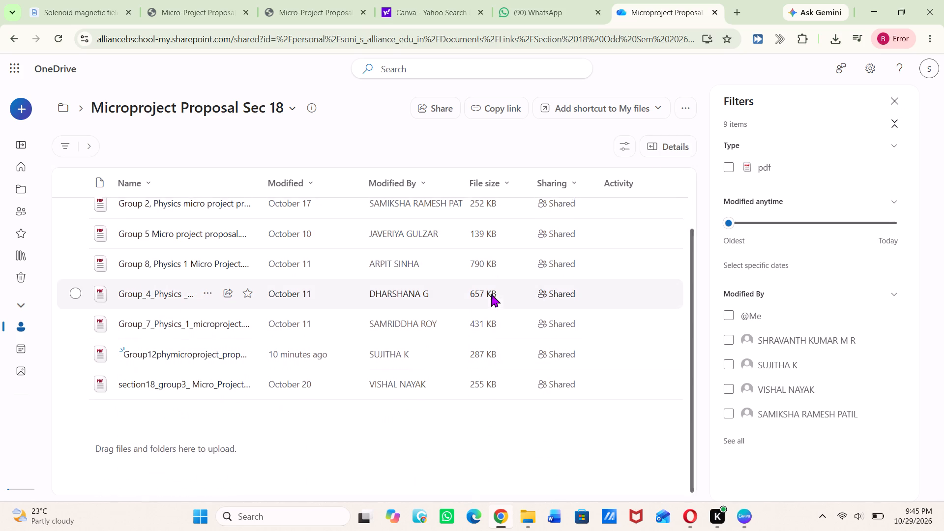
scroll(491, 294, "up", 2)
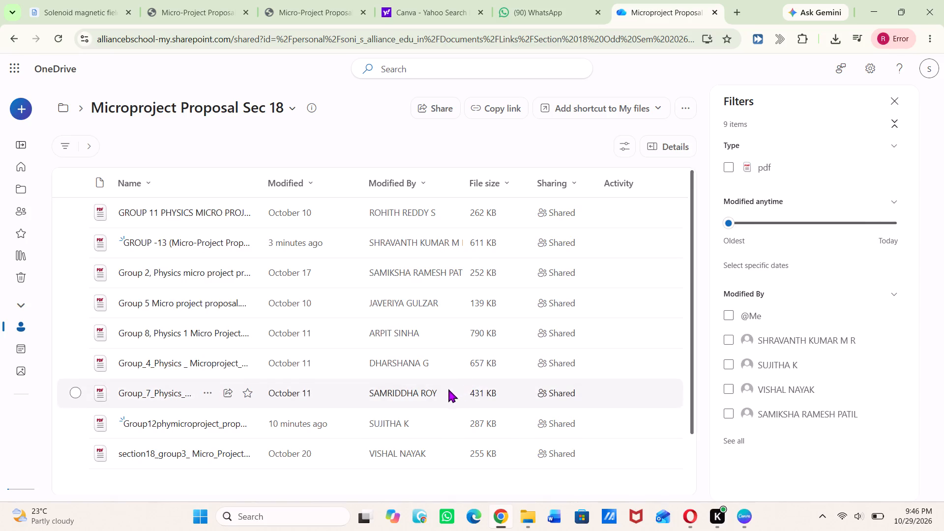
Select the GROUP -13 proposal and examine the profile card of the person who modified it.
left_click(461, 248)
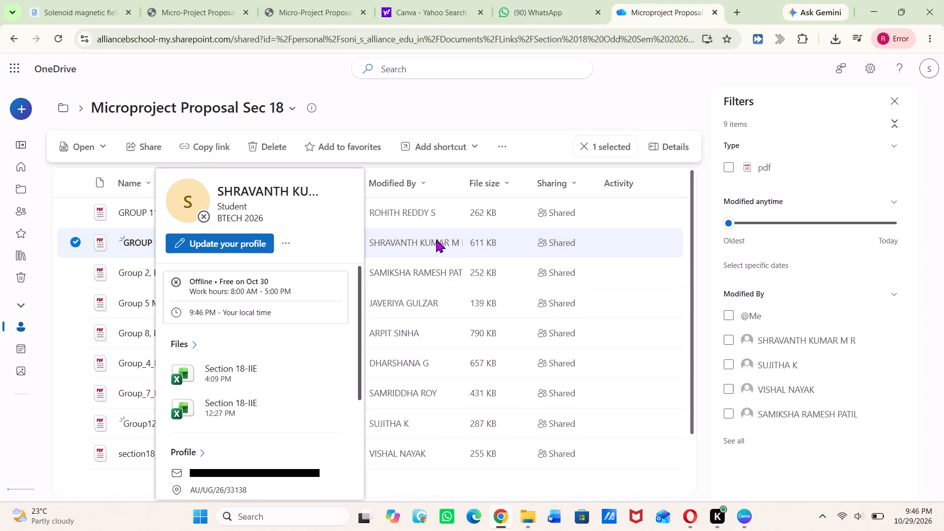
scroll(242, 353, "down", 1)
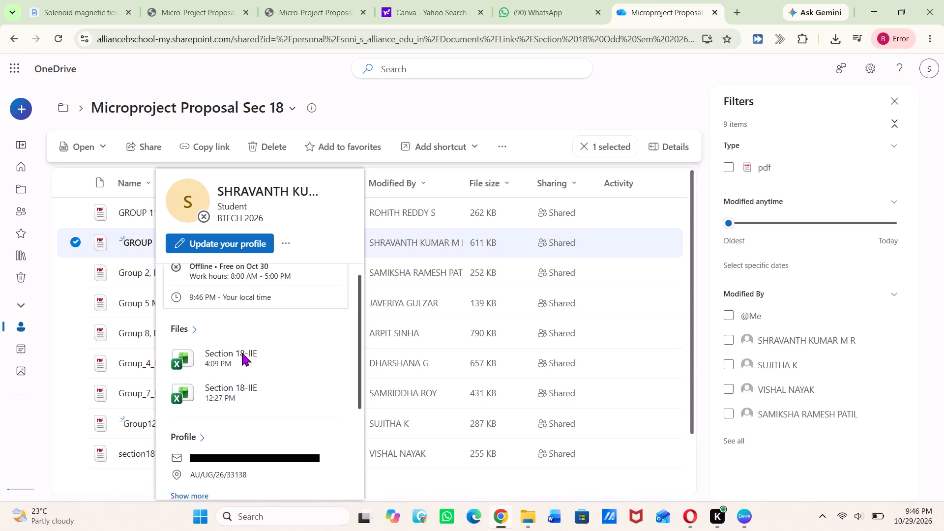
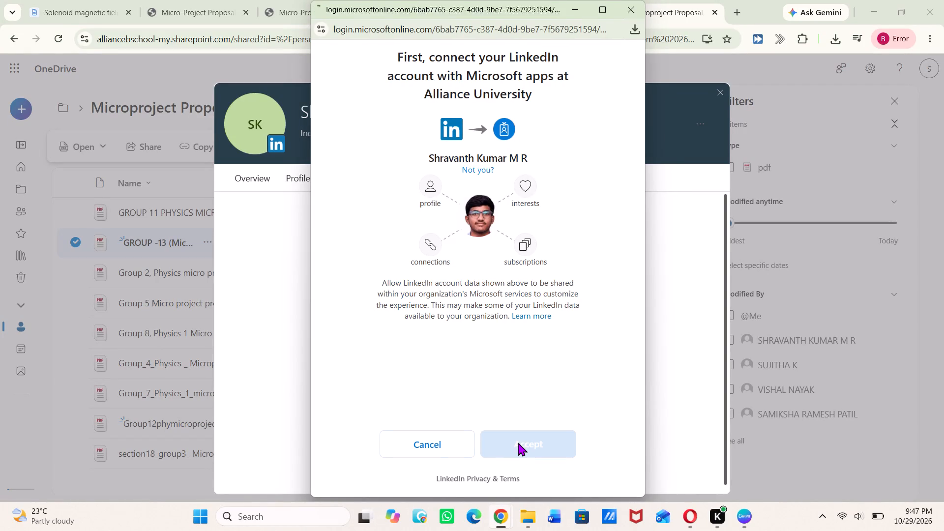
Accept connecting the LinkedIn account with the university's Microsoft apps and finish the connection.
left_click(561, 429)
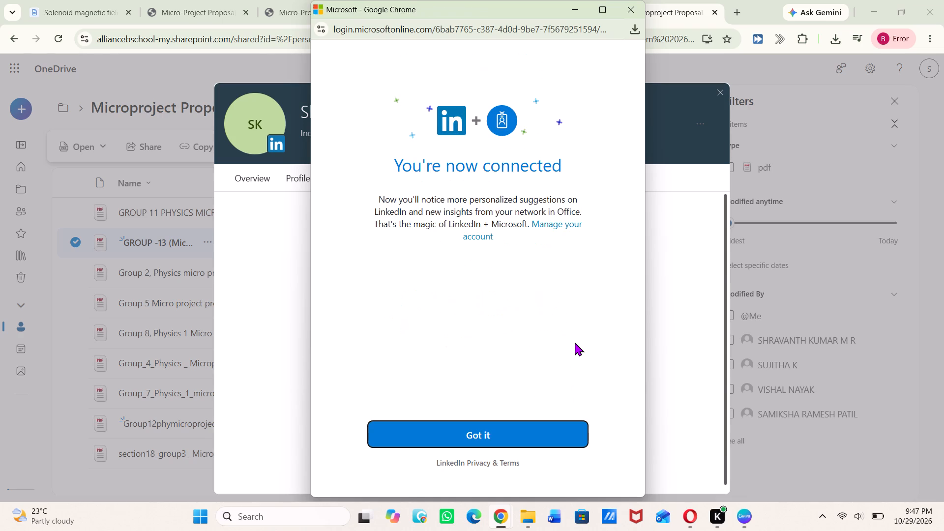
left_click(492, 426)
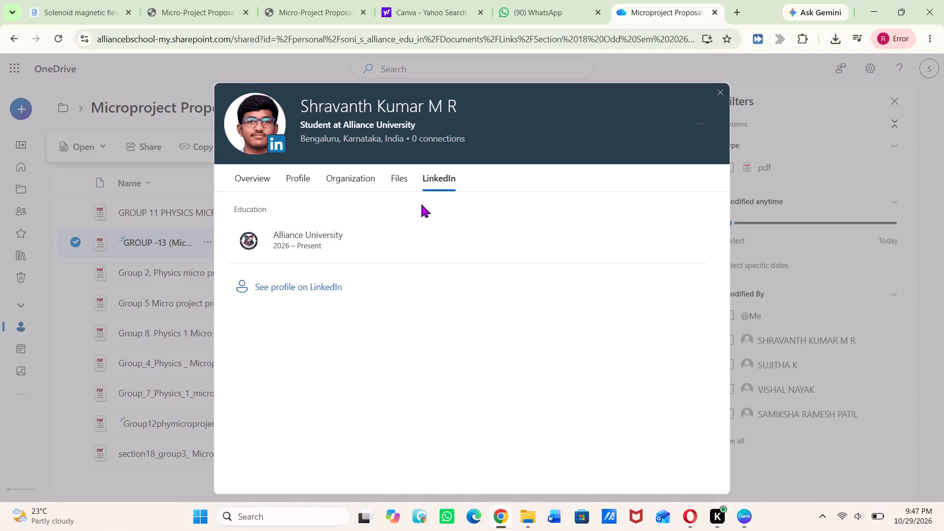
Examine the Overview, Organization, Files and Profile sections of the profile card, and copy the job title.
left_click(249, 179)
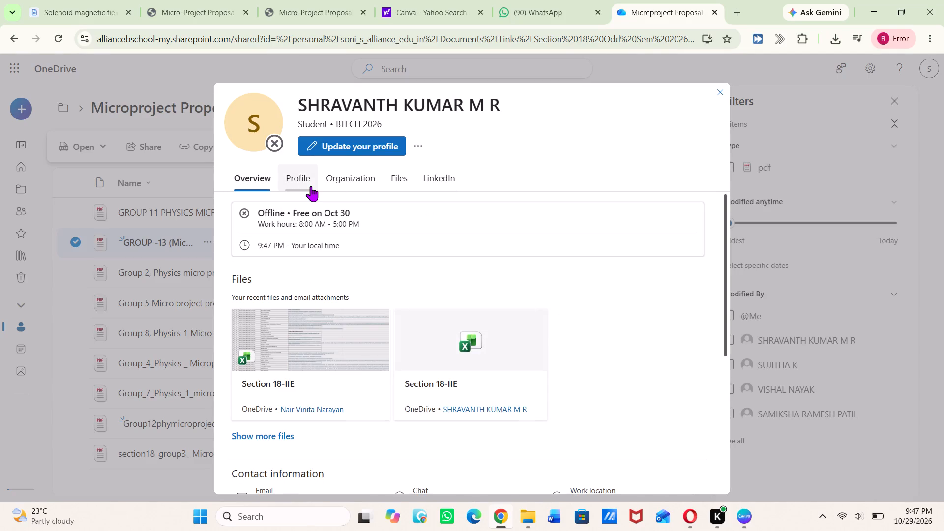
left_click(311, 186)
left_click(357, 168)
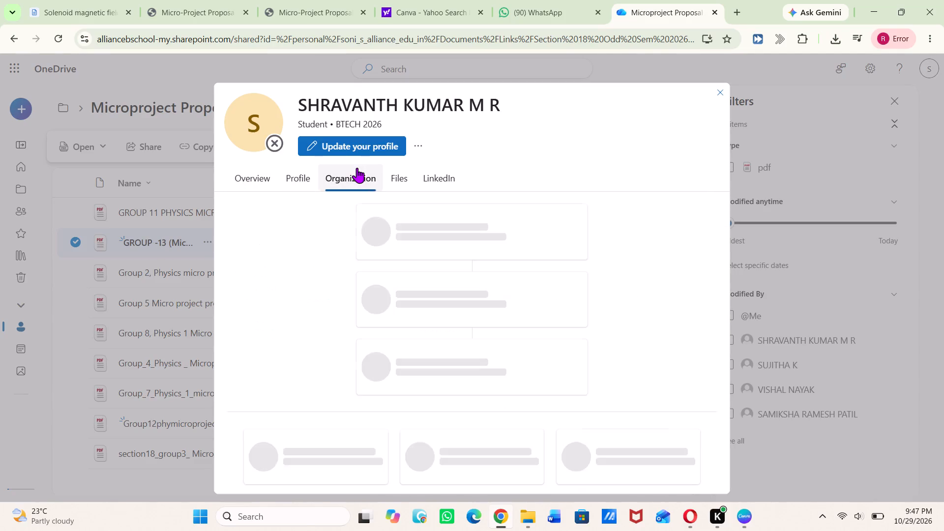
left_click(384, 169)
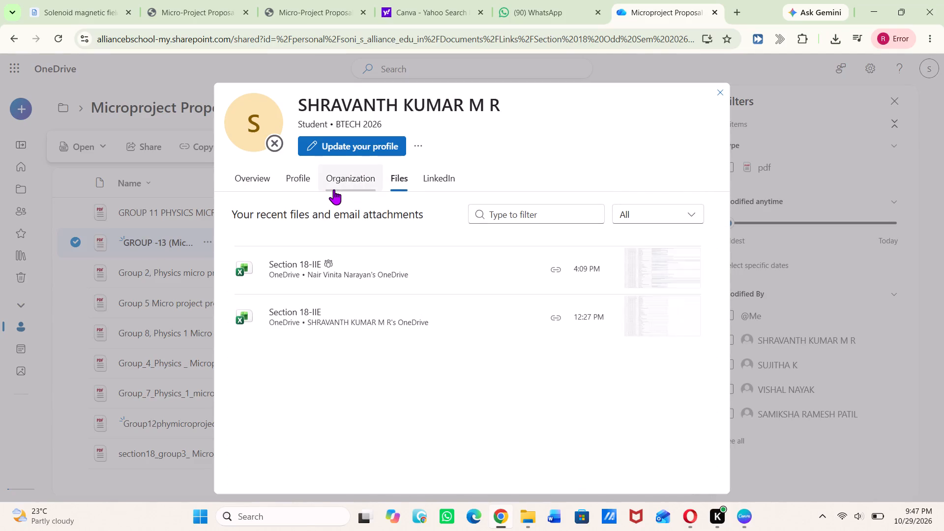
left_click(305, 185)
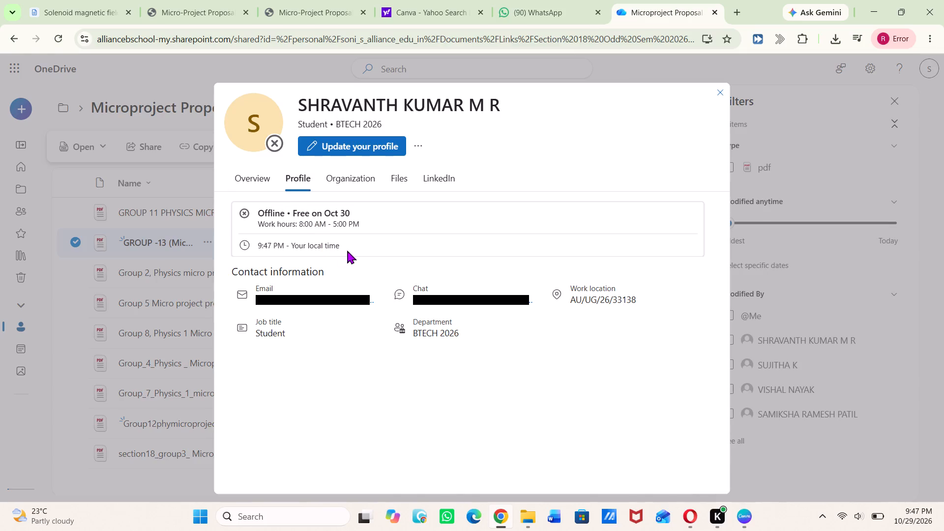
left_click(368, 323)
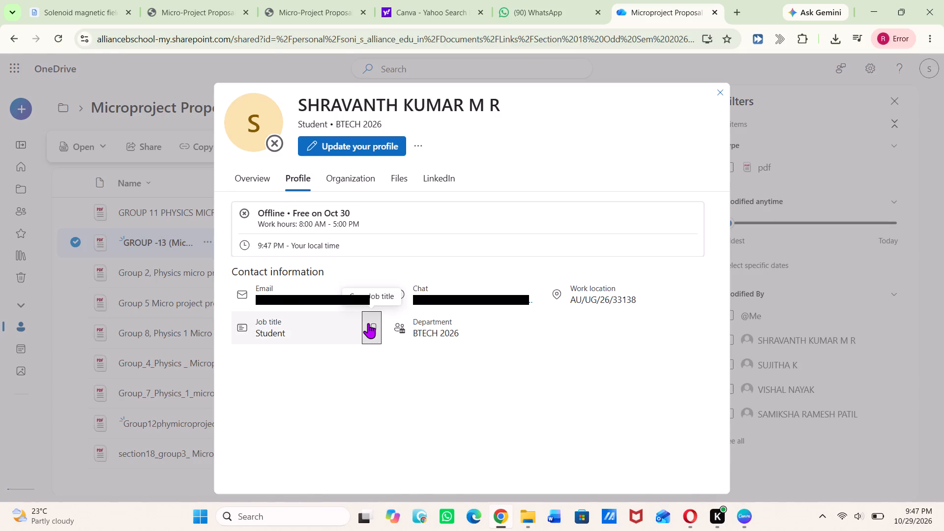
left_click(368, 323)
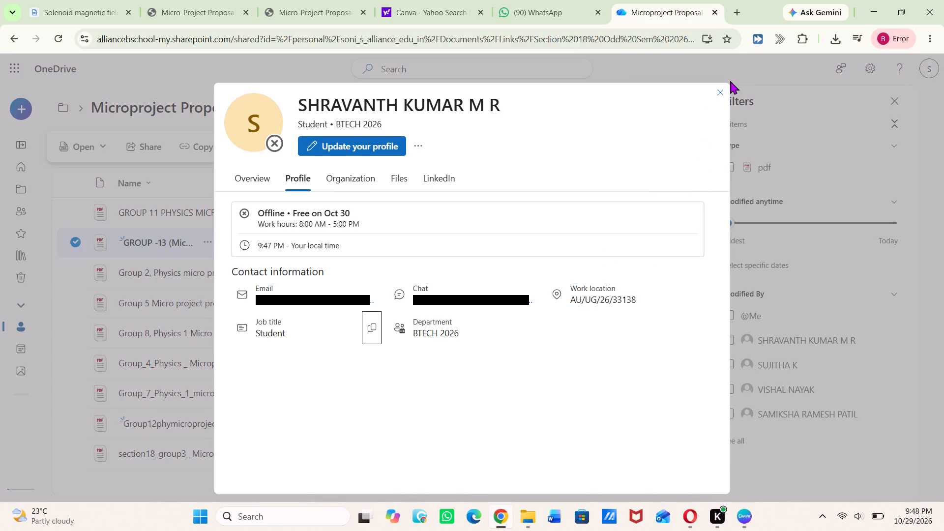
Open the profile for editing and examine its Contact details.
left_click(383, 147)
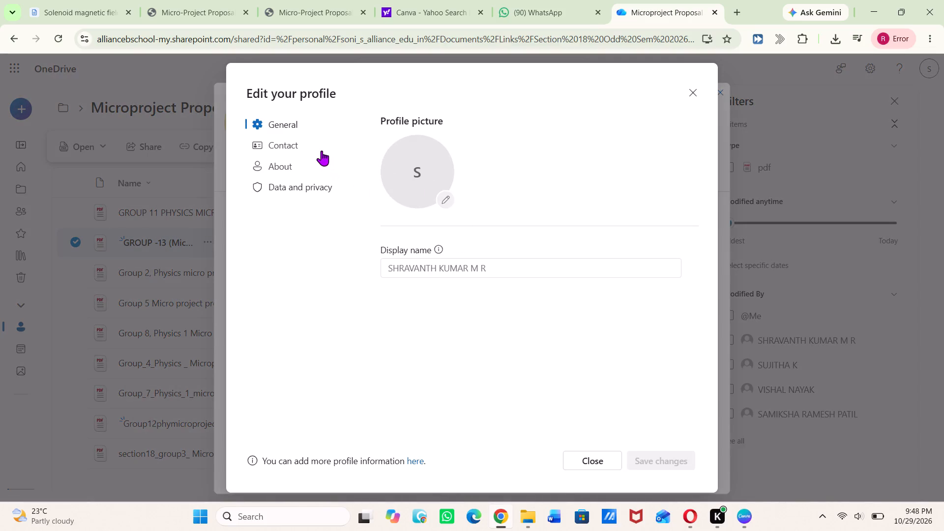
left_click(322, 150)
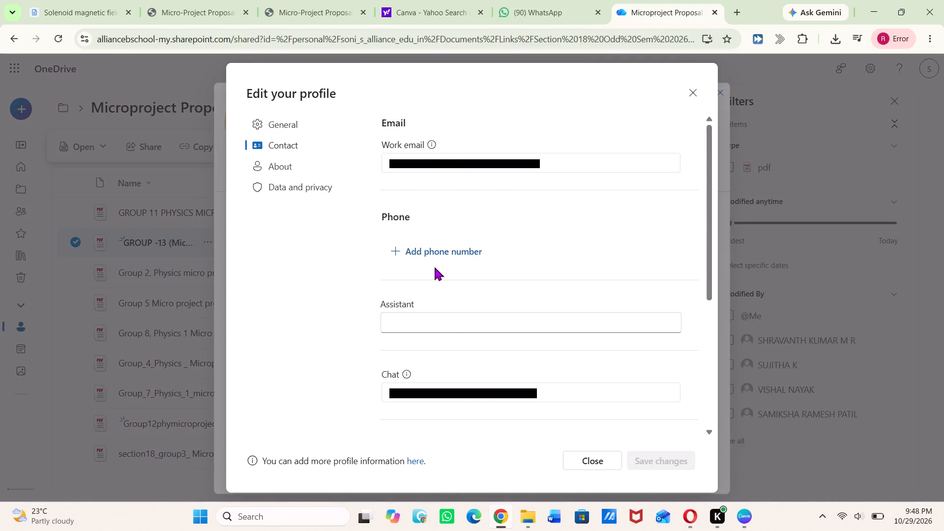
scroll(451, 328, "down", 1)
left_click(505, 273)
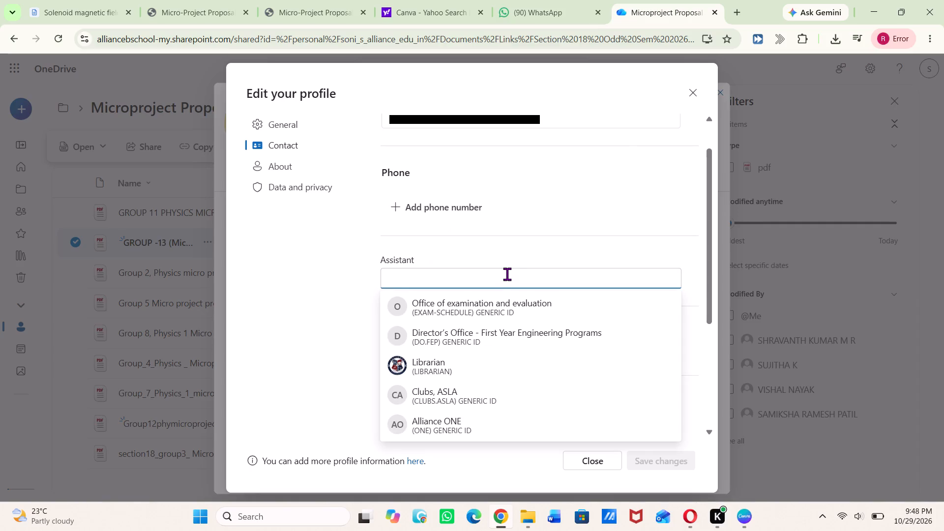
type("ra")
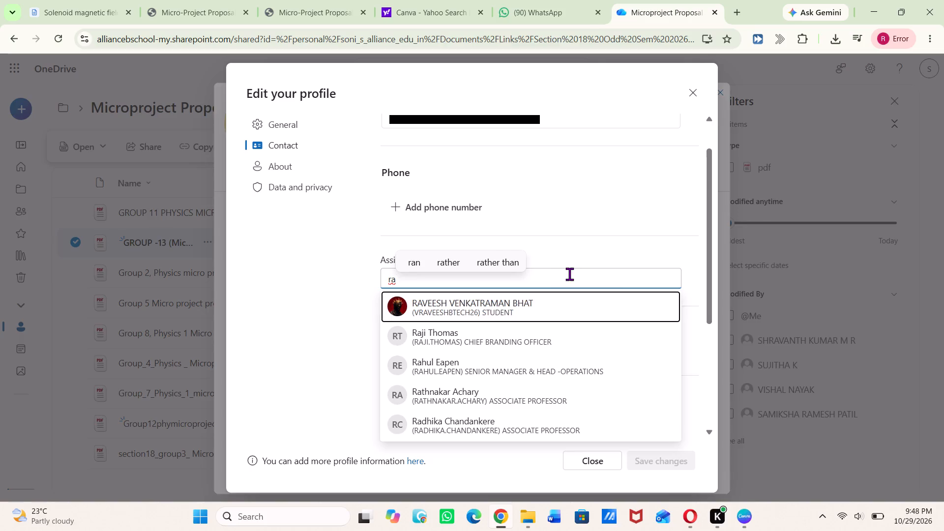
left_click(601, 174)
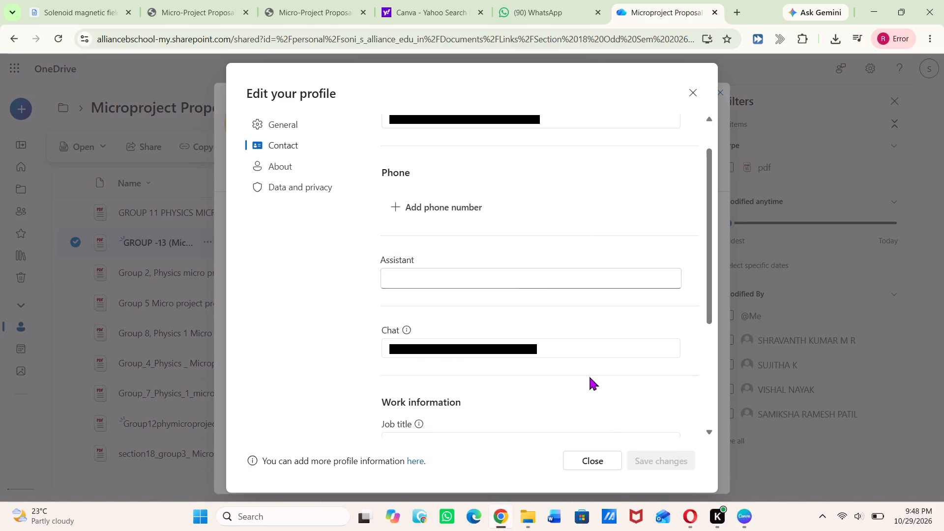
Review the remaining Contact details plus the About and Data and privacy sections, and close the profile editor and profile card.
scroll(613, 434, "down", 2)
scroll(601, 341, "down", 3)
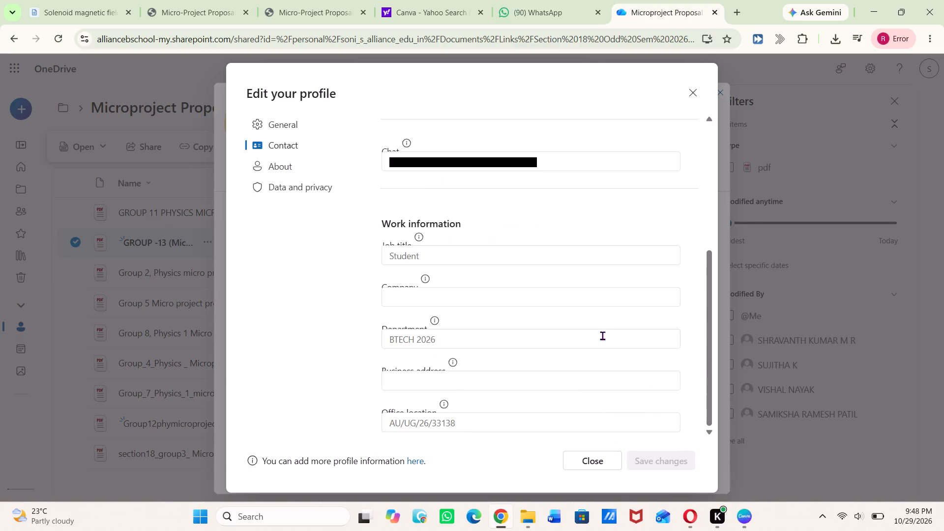
scroll(602, 335, "down", 1)
left_click(330, 169)
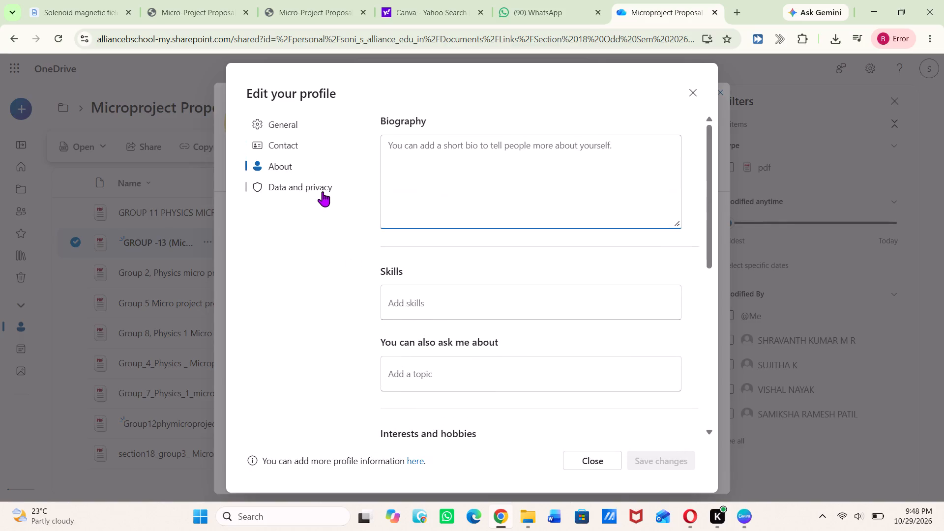
left_click(323, 191)
left_click(323, 191)
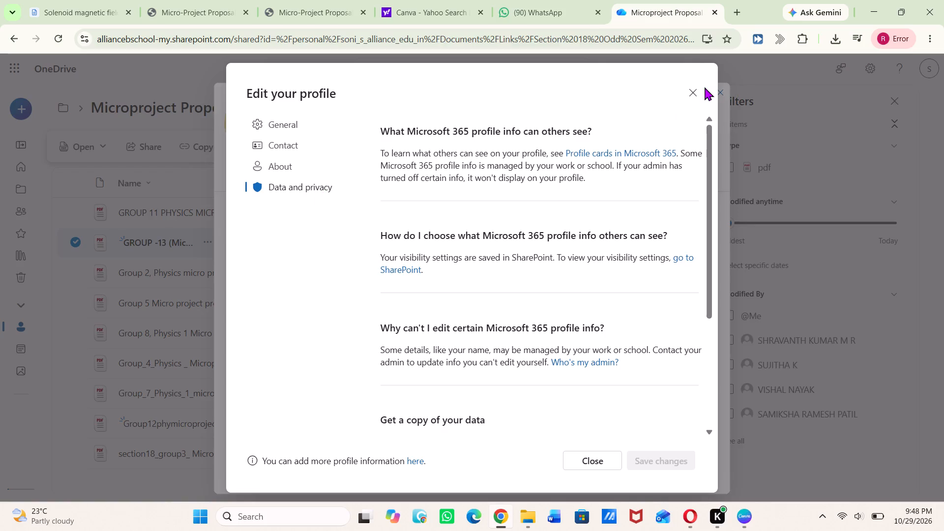
left_click(695, 91)
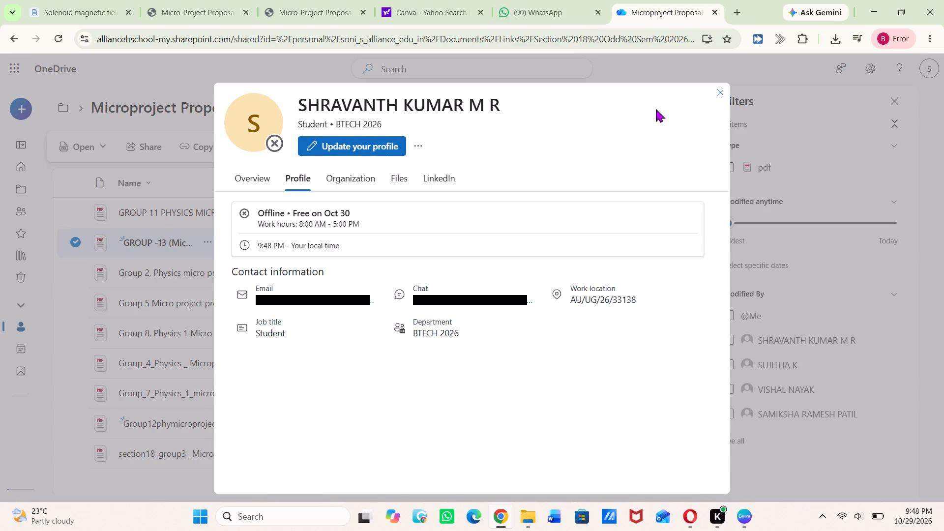
left_click(716, 89)
Look through the compact profile card of the person who modified GROUP -13, down to its LinkedIn section.
scroll(526, 215, "up", 3)
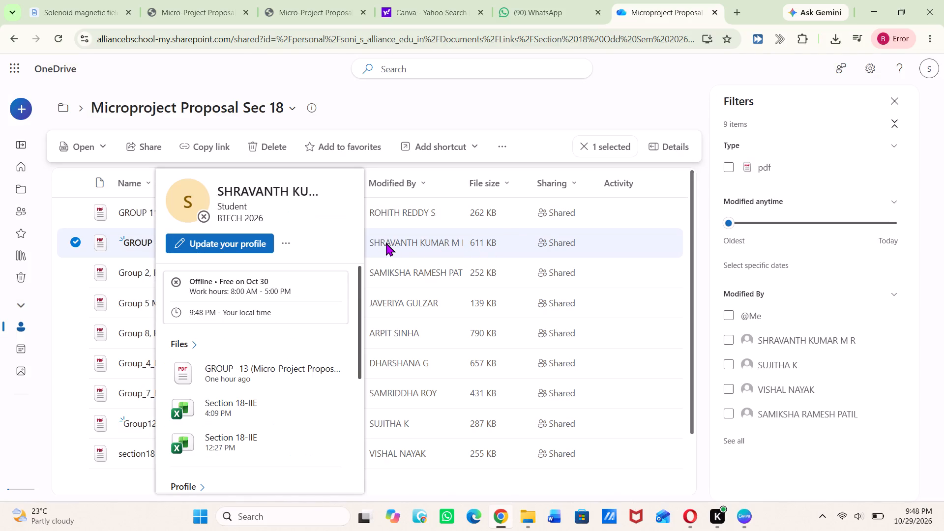
scroll(311, 370, "down", 3)
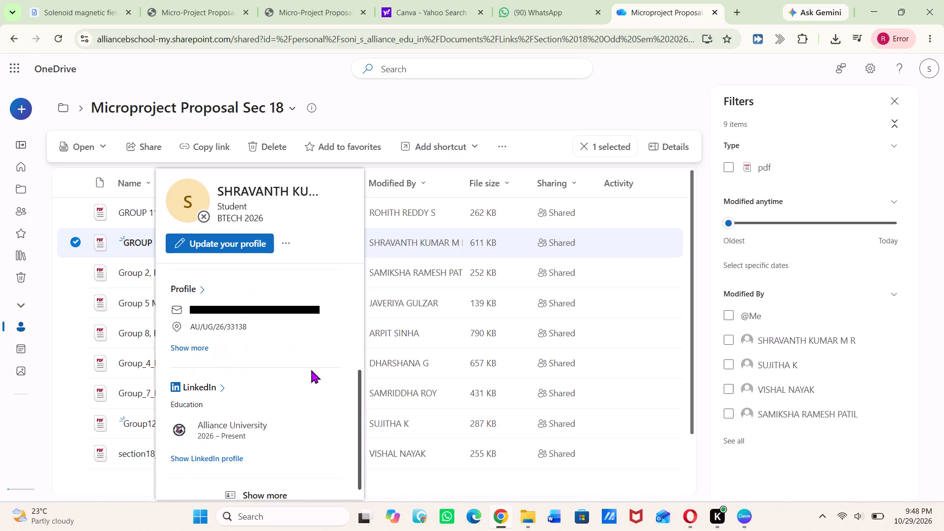
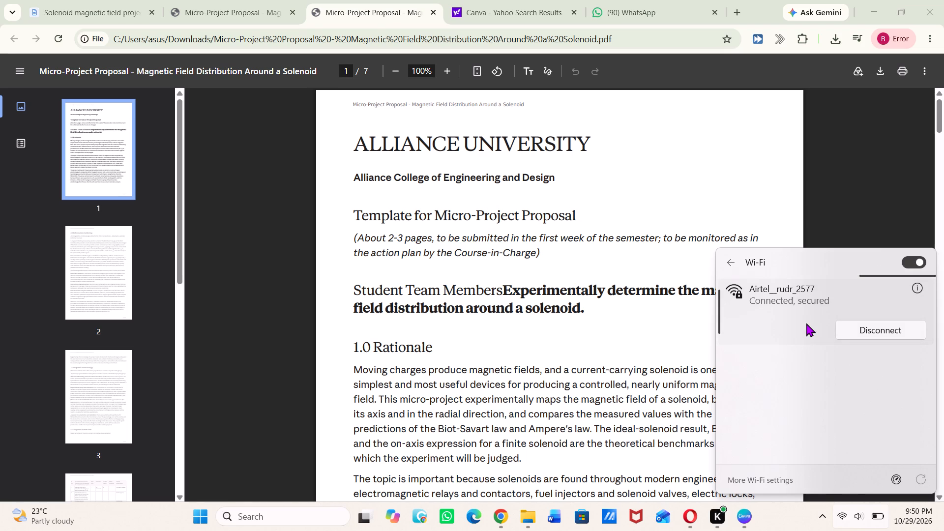
Look through the list of available Wi-Fi networks down to its last entries.
scroll(821, 332, "up", 1)
scroll(821, 332, "down", 1)
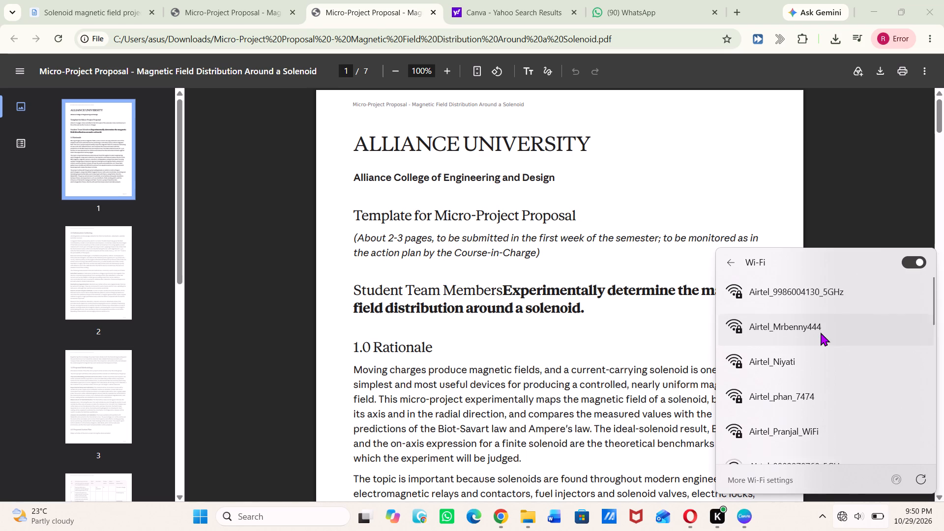
scroll(821, 332, "down", 5)
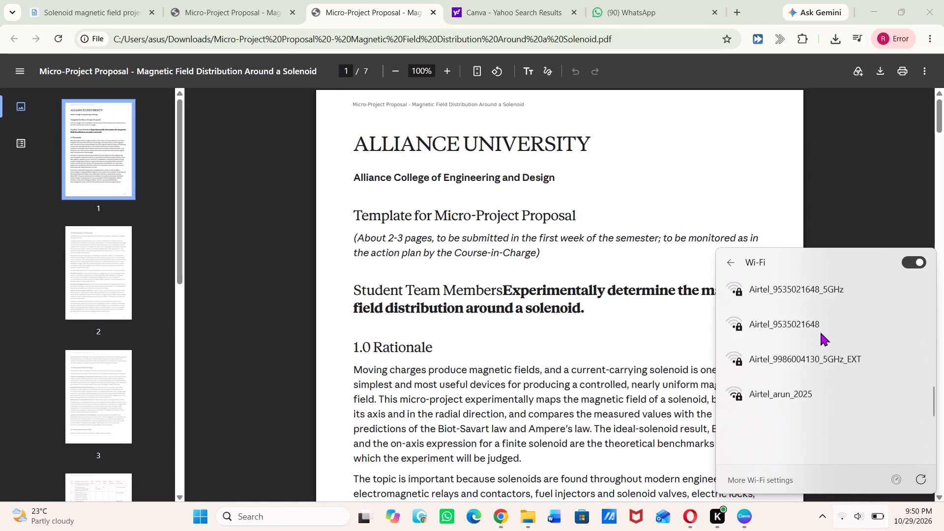